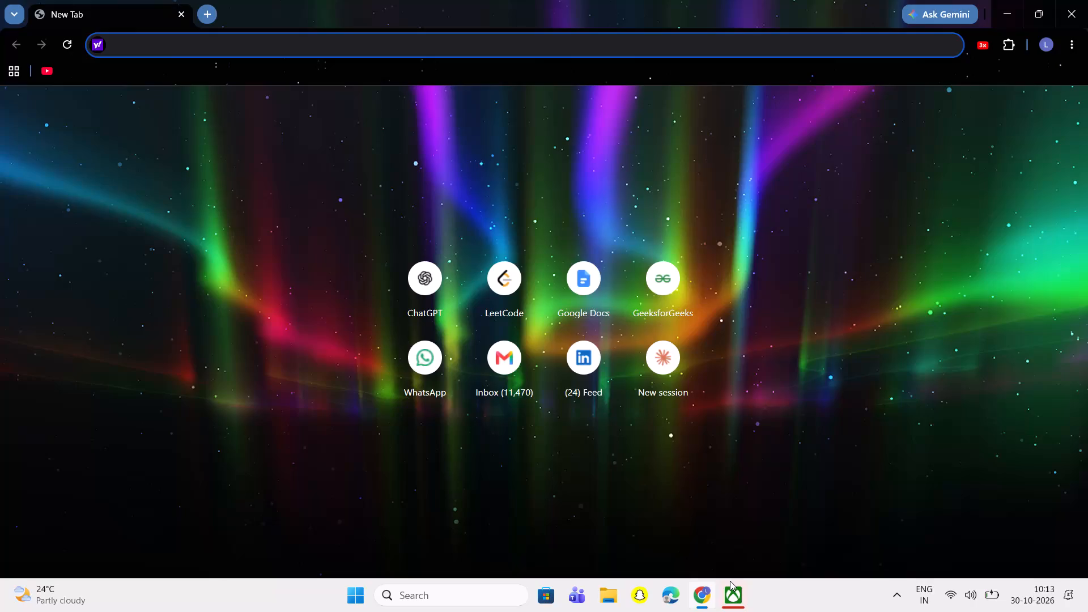
Bring up the running Xbox app and close it, returning to the browser's new tab page.
click(730, 581)
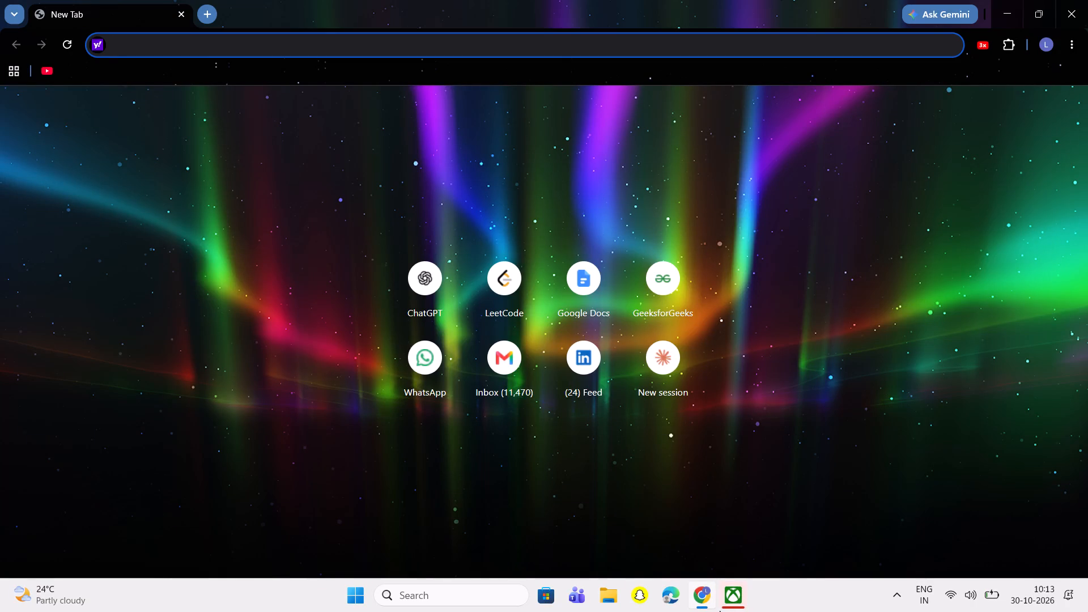
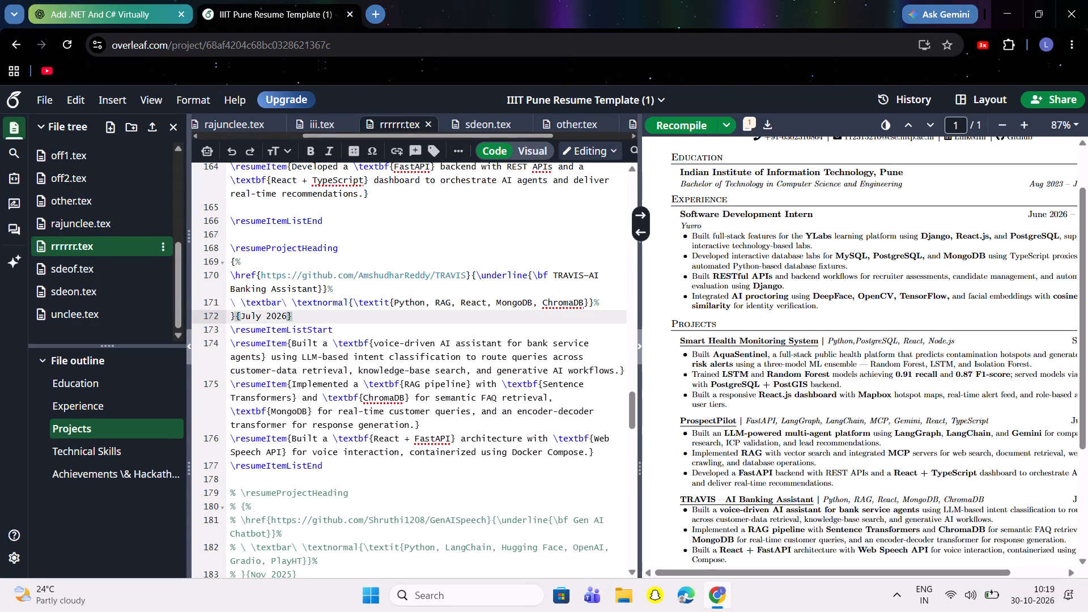
scroll(773, 364, down, 1)
double_click(779, 383)
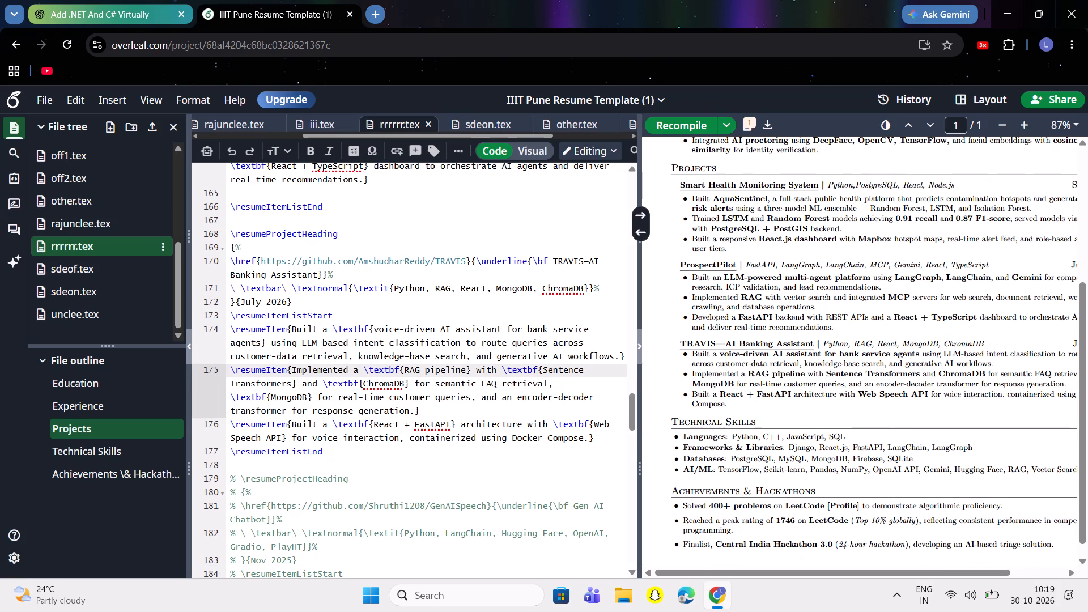
drag(331, 453, 230, 236)
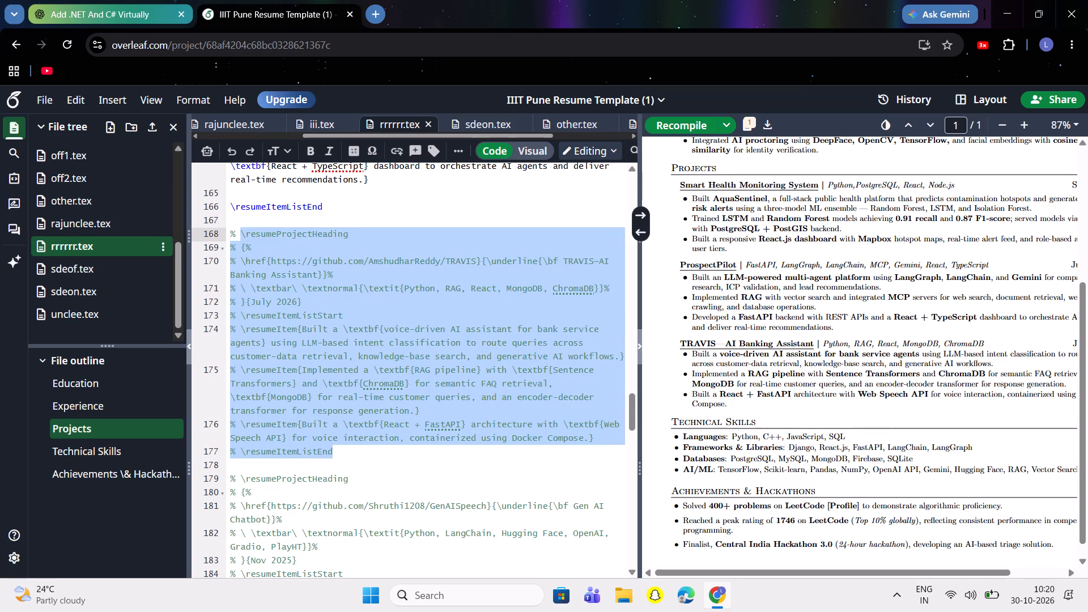
Paste the FinFlow entry below the commented-out TRAVIS block, leaving a blank line between them, and recompile the résumé.
click(350, 454)
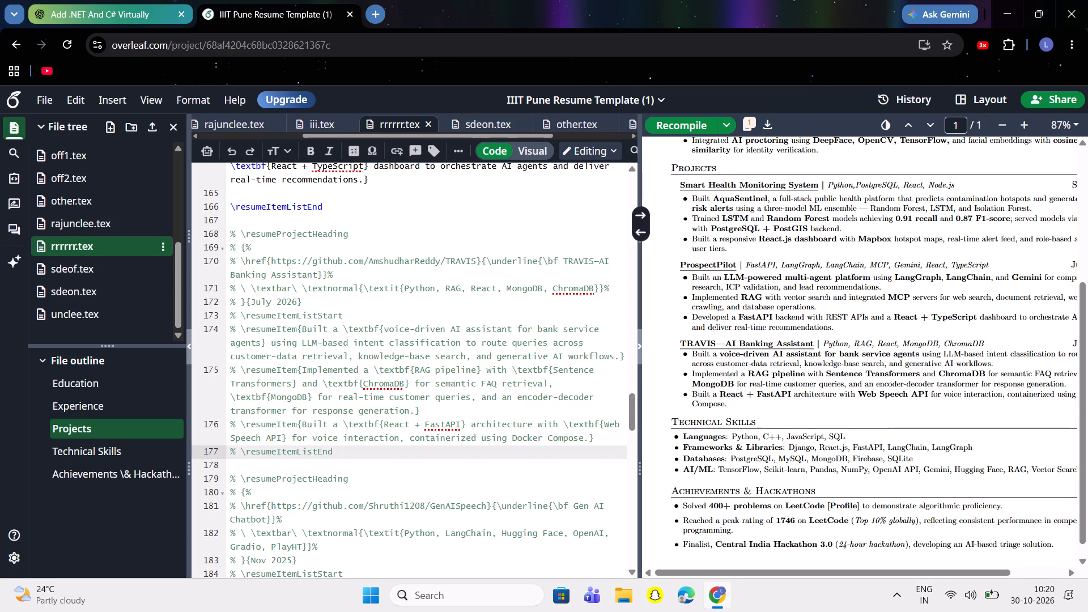
key(Return)
key(Return)
key(ctrl+v)
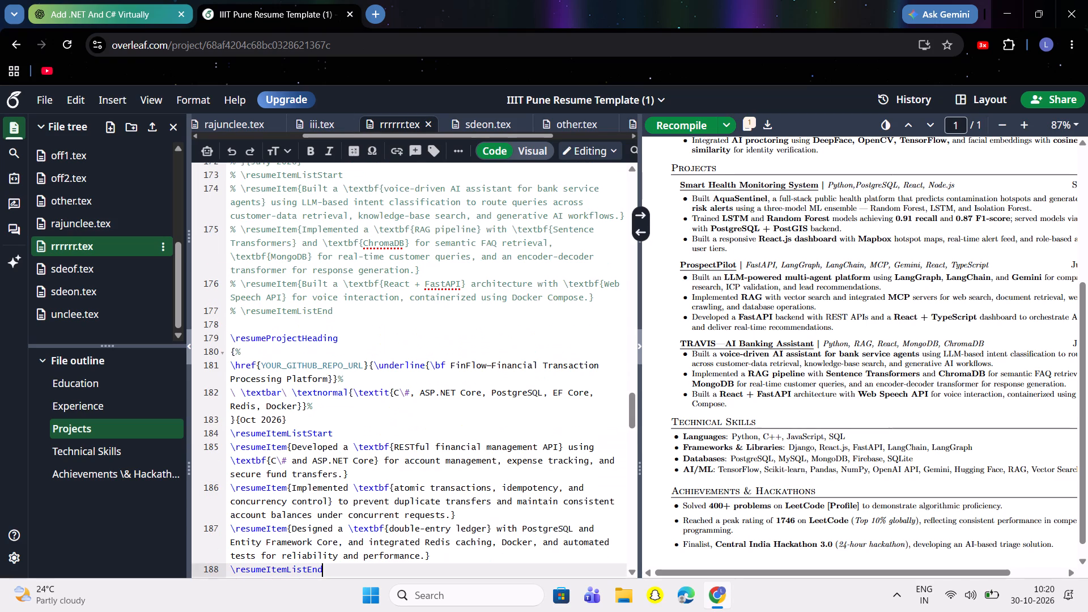
click(679, 121)
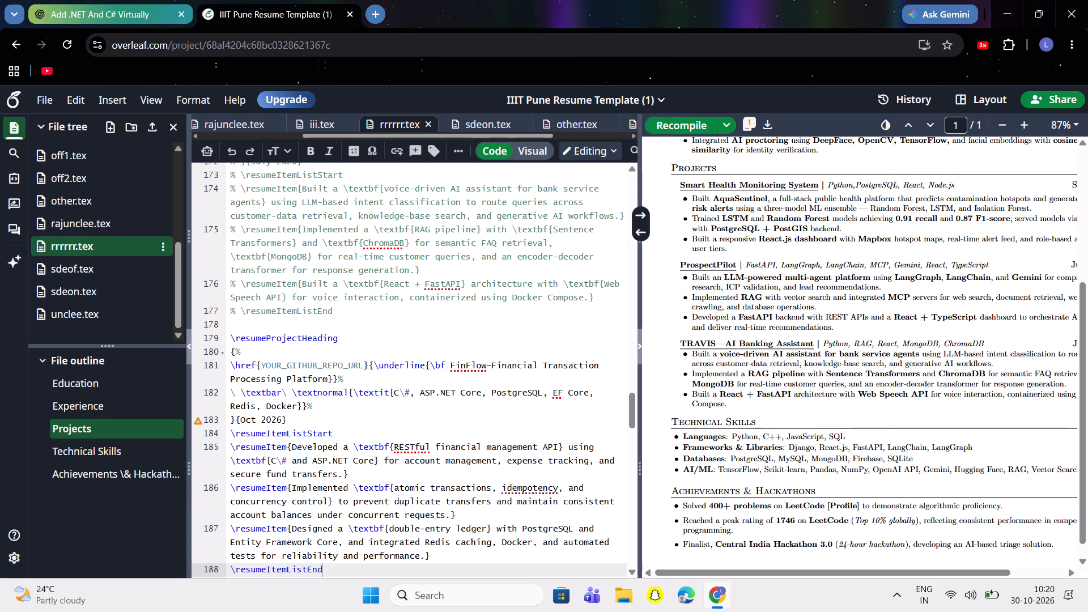
scroll(793, 317, down, 1)
scroll(476, 305, down, 1)
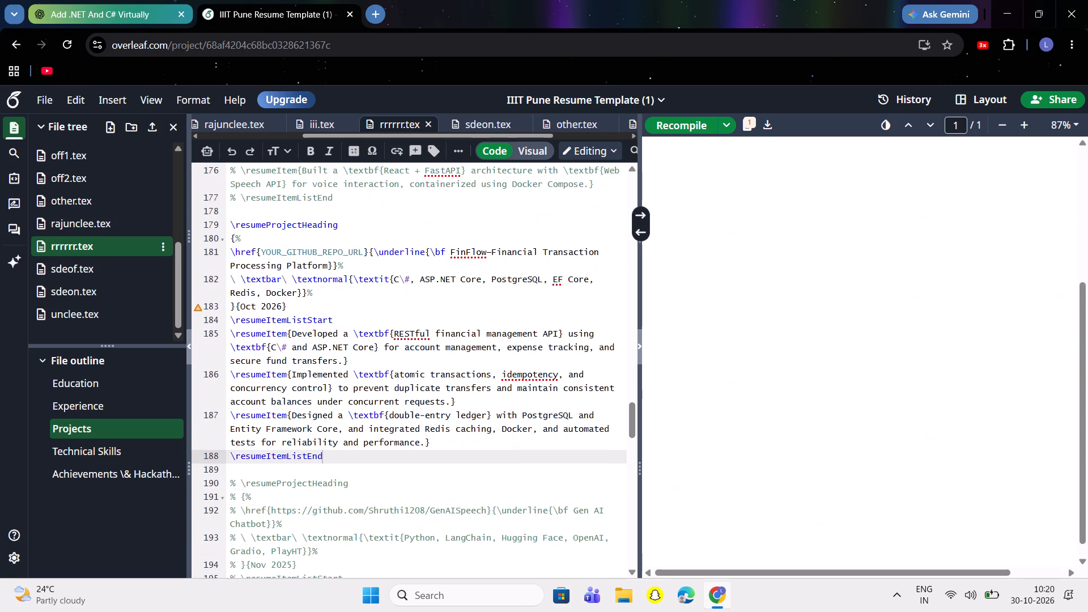
scroll(476, 305, down, 1)
scroll(790, 413, down, 2)
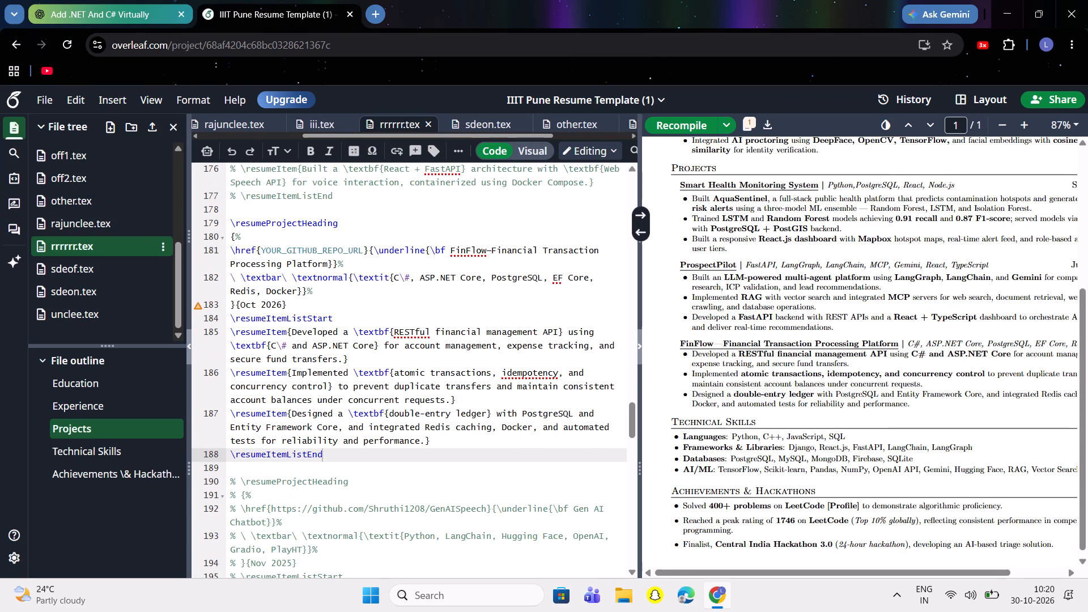
Remove EF Core and Redis from the technology list in the FinFlow heading and recompile the résumé.
scroll(801, 339, left, 2)
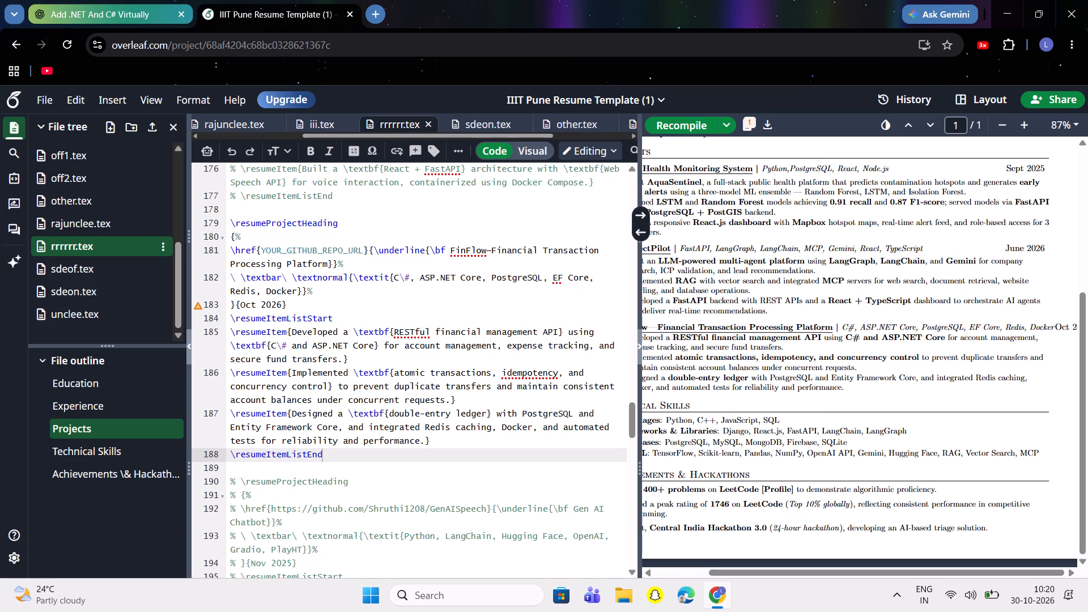
scroll(918, 344, right, 1)
drag(1007, 320, 1001, 326)
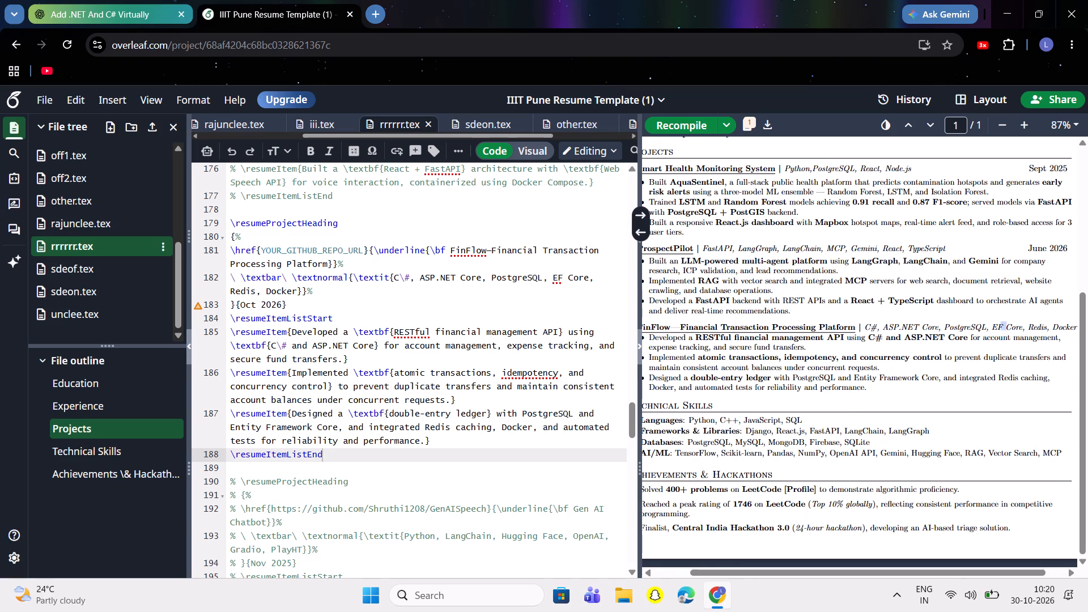
double_click(1001, 326)
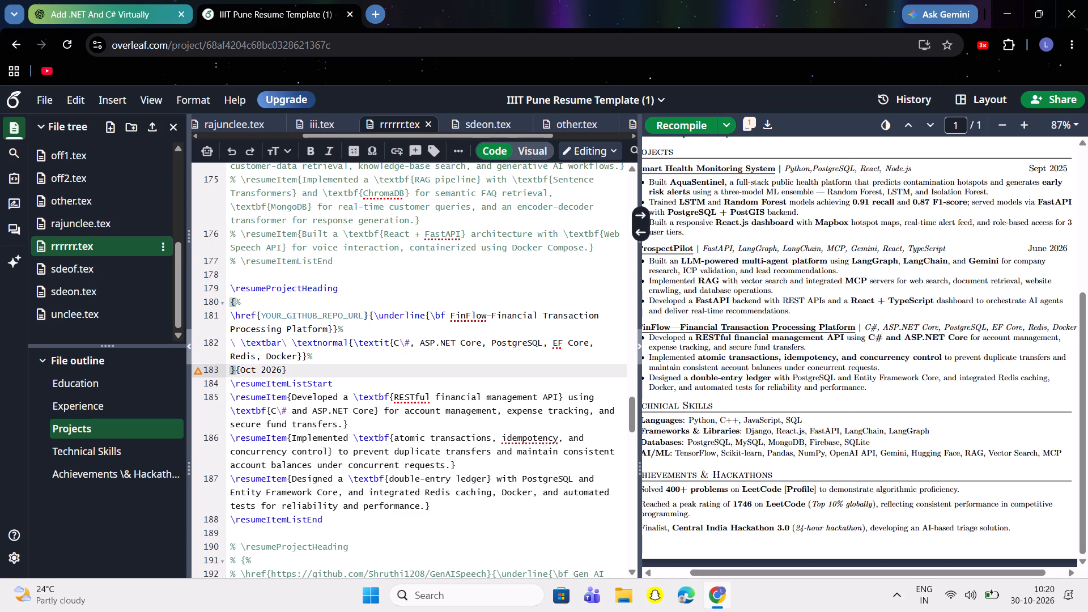
drag(257, 355, 198, 354)
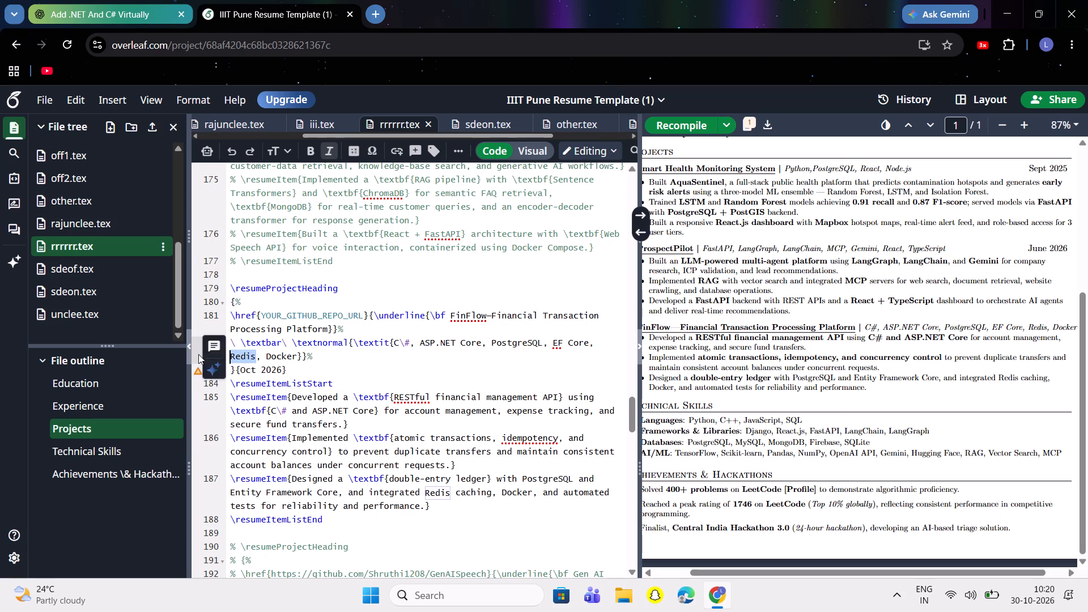
key(BackSpace)
key(BackSpace)
key(BackSpace)
key(BackSpace)
key(BackSpace)
key(BackSpace)
key(BackSpace)
key(BackSpace)
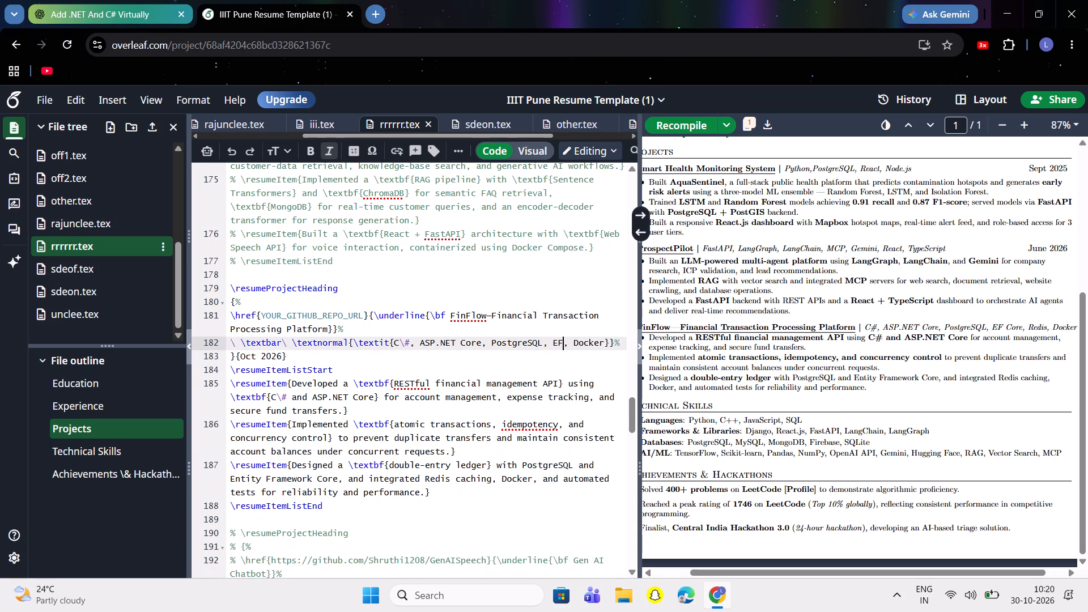
key(BackSpace)
key(BackSpace)
key(BackSpace)
key(BackSpace)
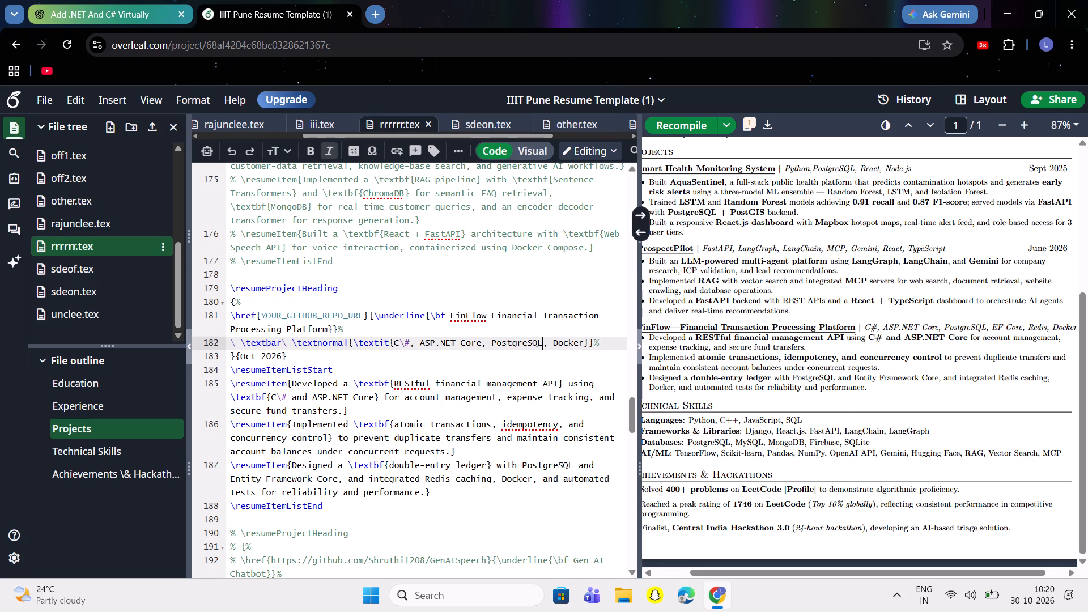
click(673, 121)
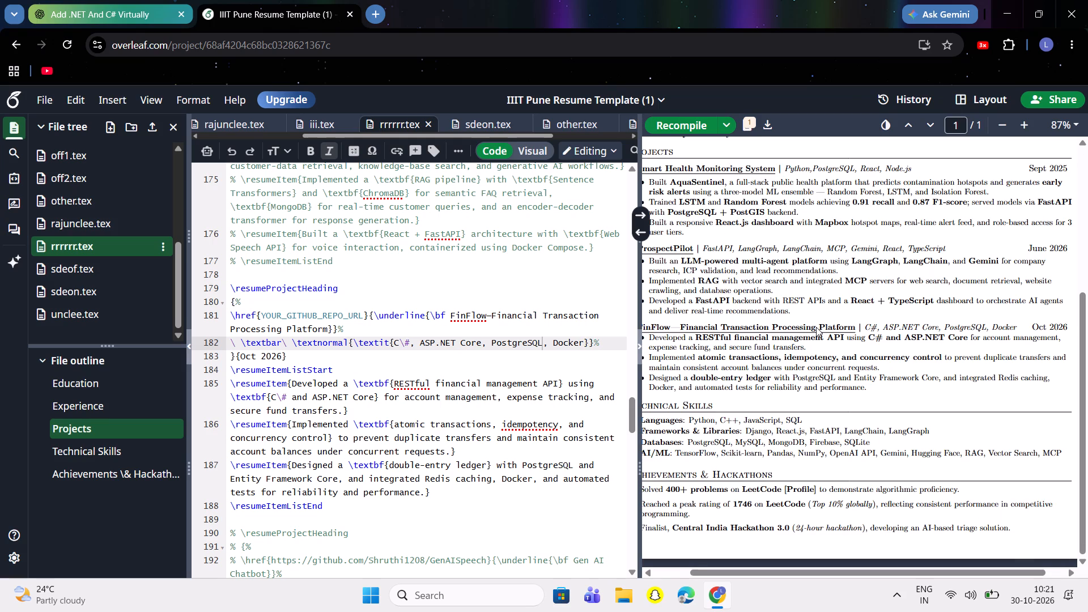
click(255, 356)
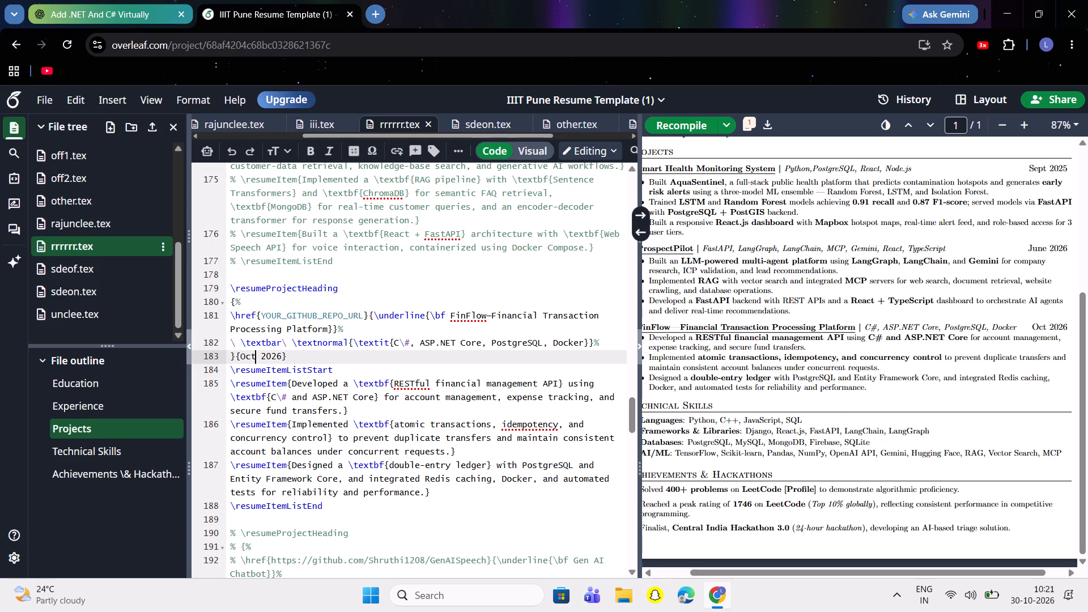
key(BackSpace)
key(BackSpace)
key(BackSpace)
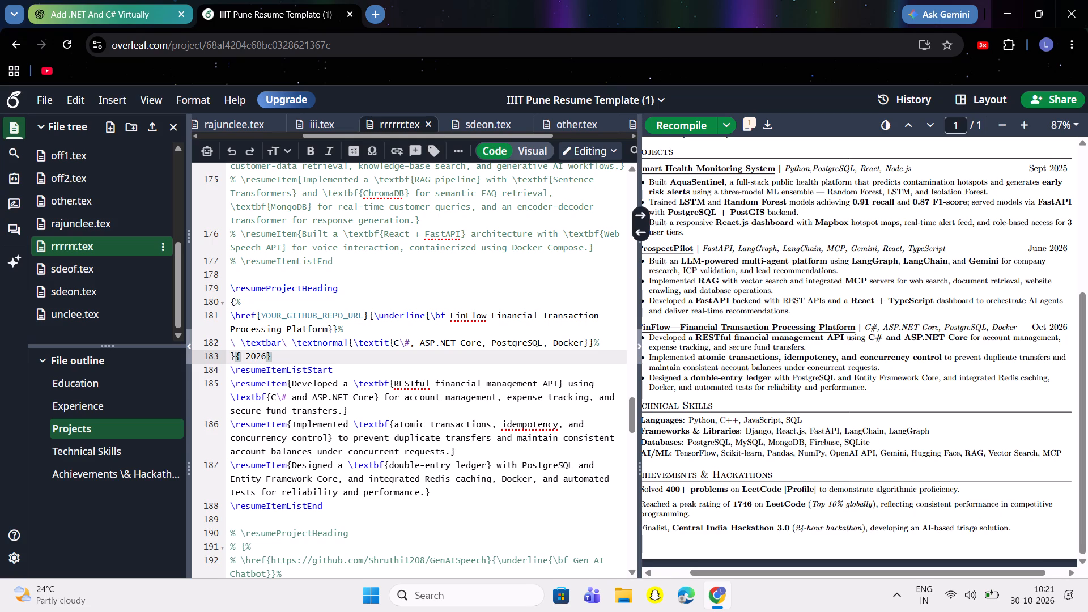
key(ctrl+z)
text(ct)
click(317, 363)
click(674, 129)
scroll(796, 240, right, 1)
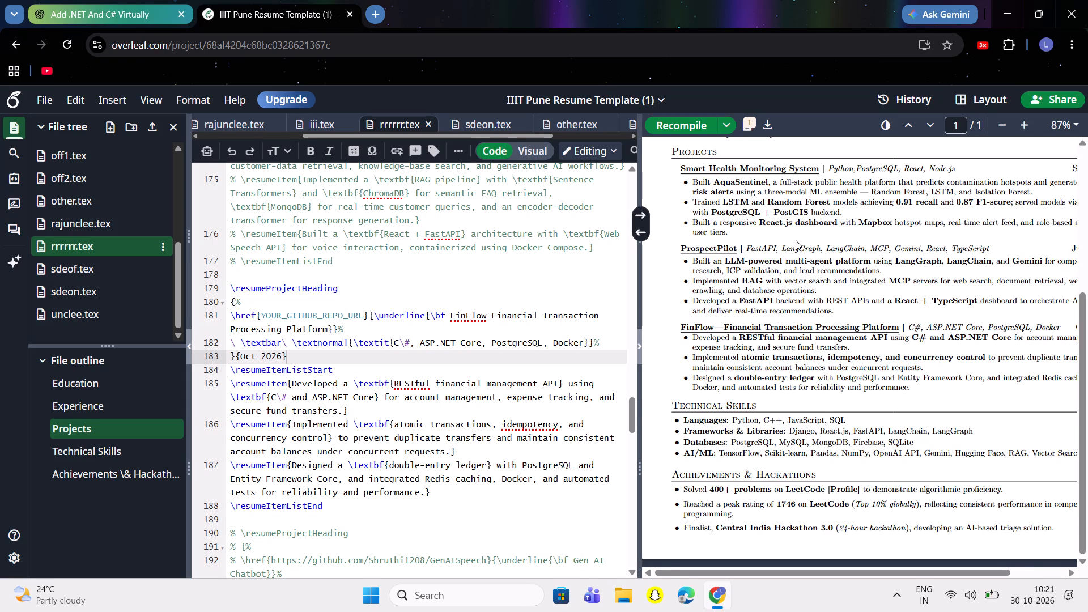
Locate the Technical Skills section in the résumé's LaTeX source.
scroll(369, 292, down, 2)
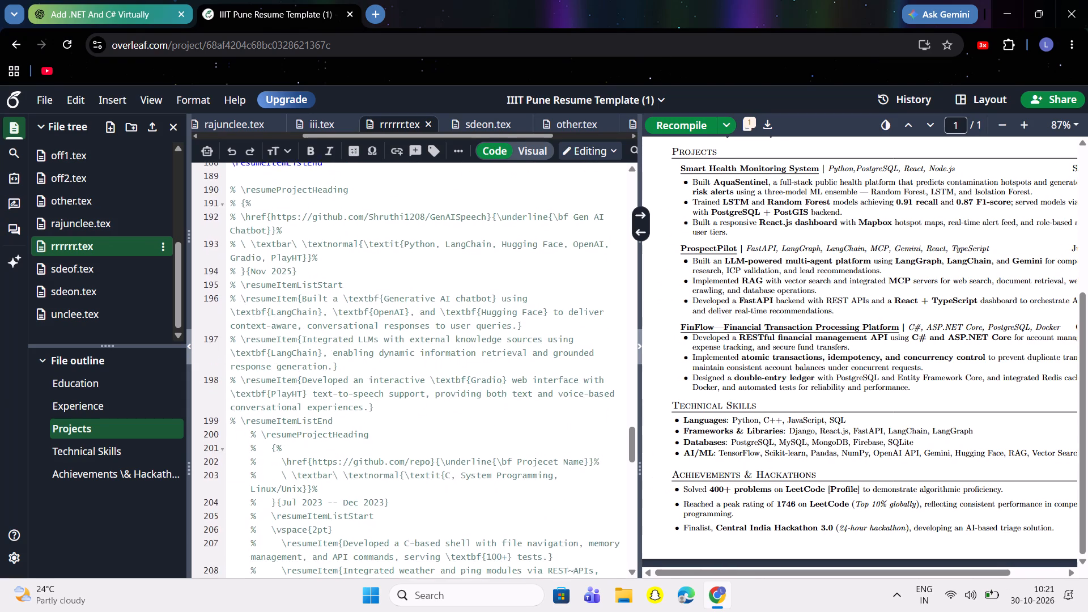
scroll(369, 292, down, 7)
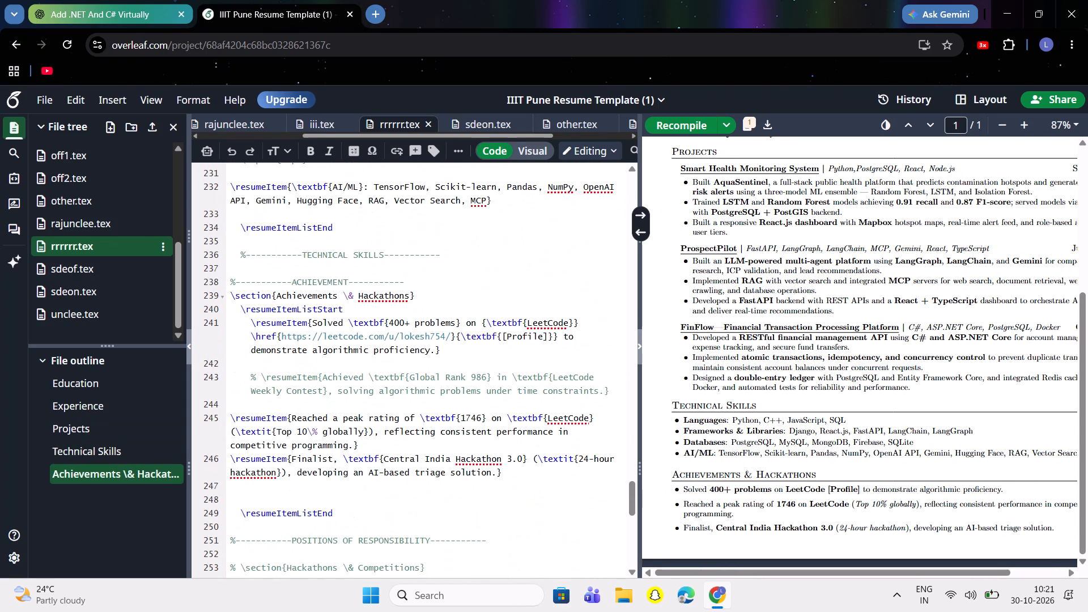
scroll(369, 292, up, 3)
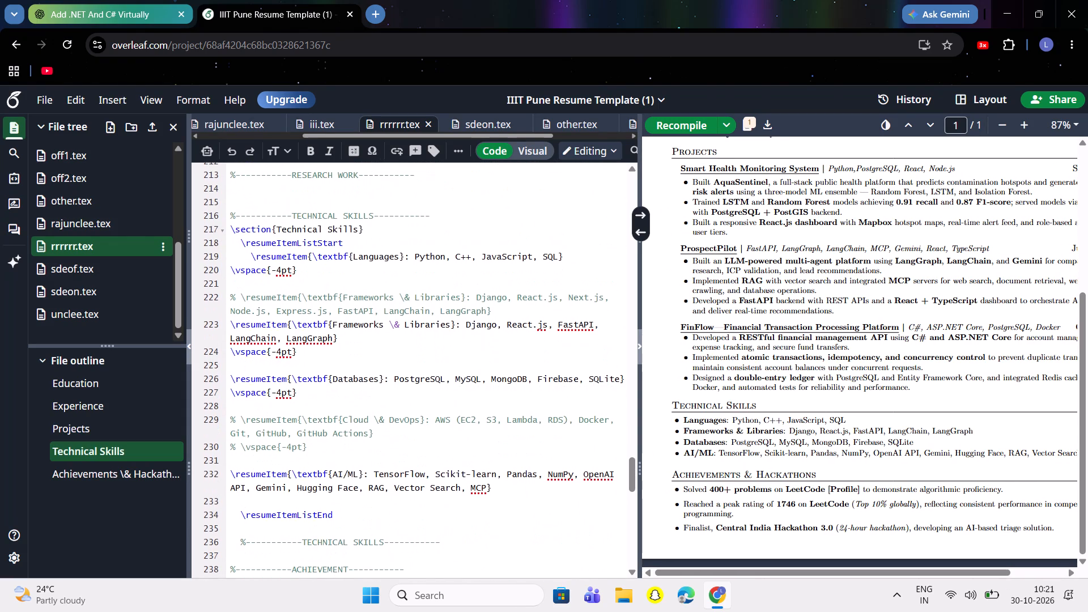
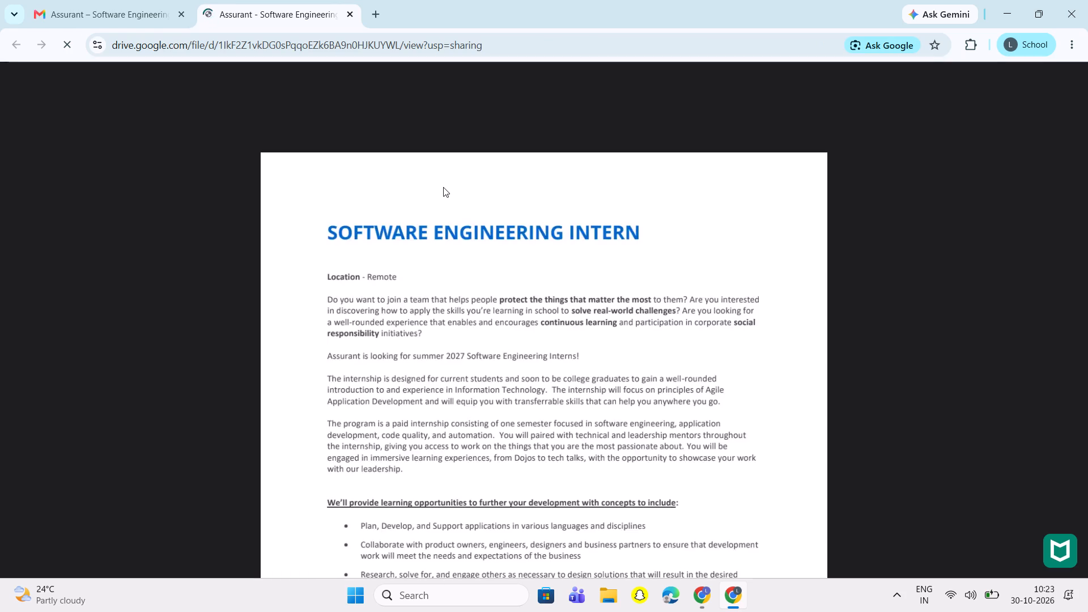
Read through the Assurant Software Engineering Intern job description, including its skillset requirements.
scroll(521, 324, down, 3)
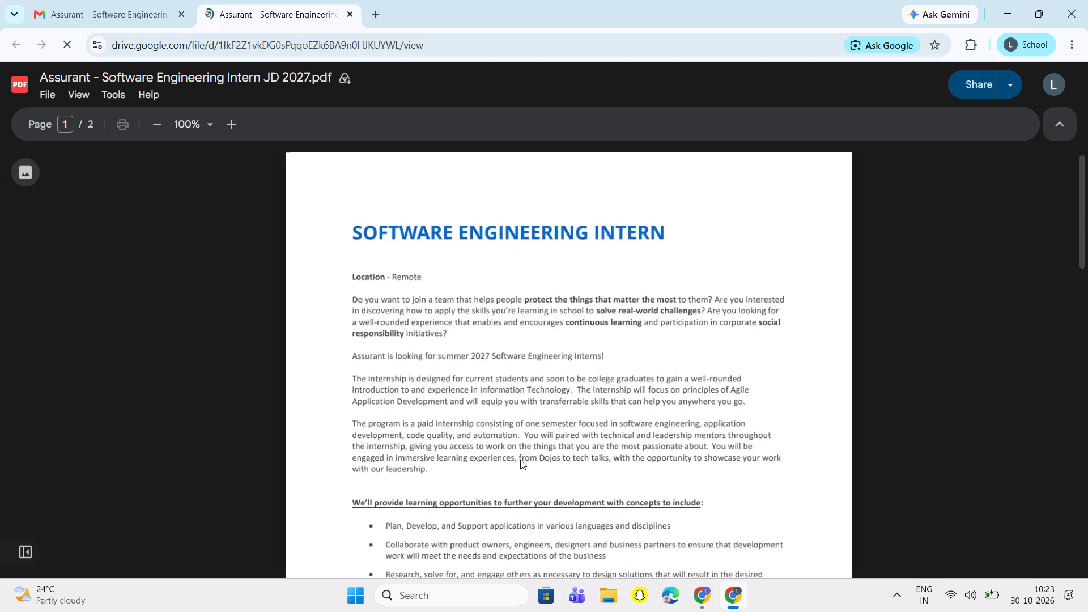
scroll(520, 460, down, 2)
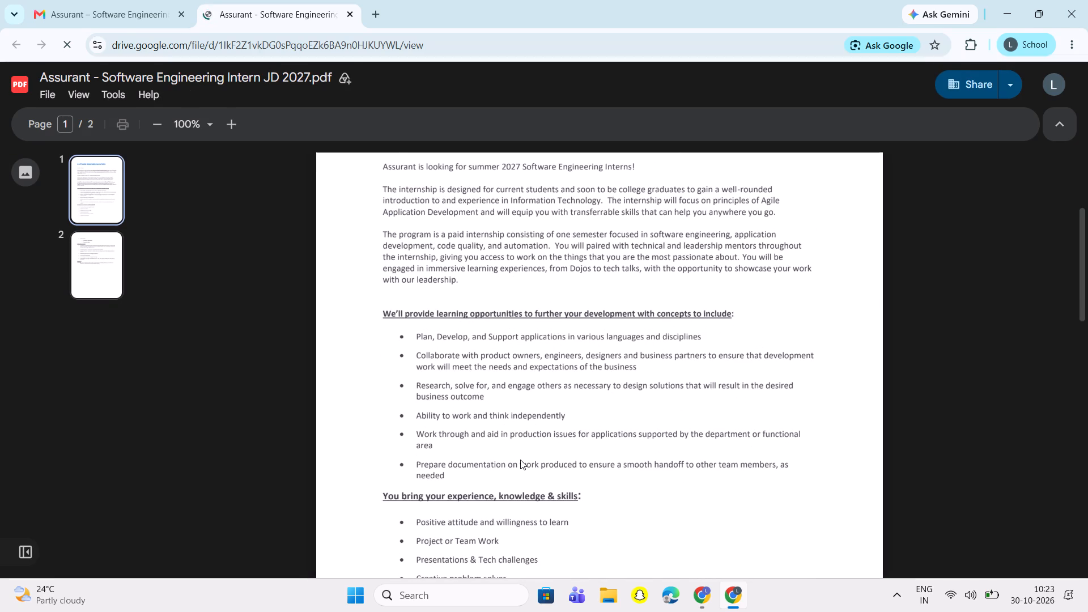
scroll(520, 460, down, 6)
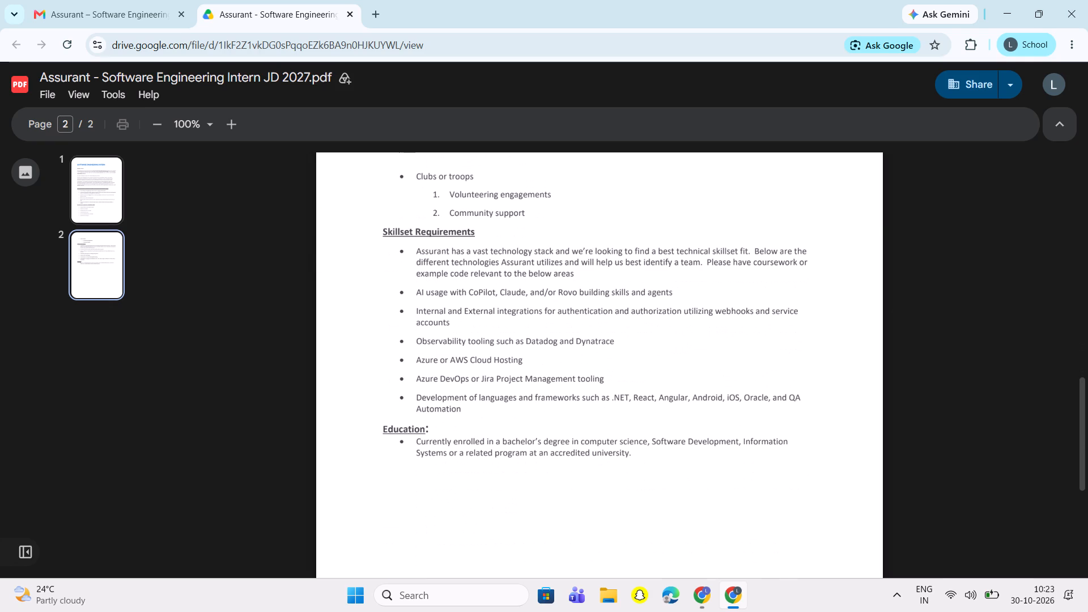
right_click(520, 460)
click(539, 414)
scroll(539, 414, up, 1)
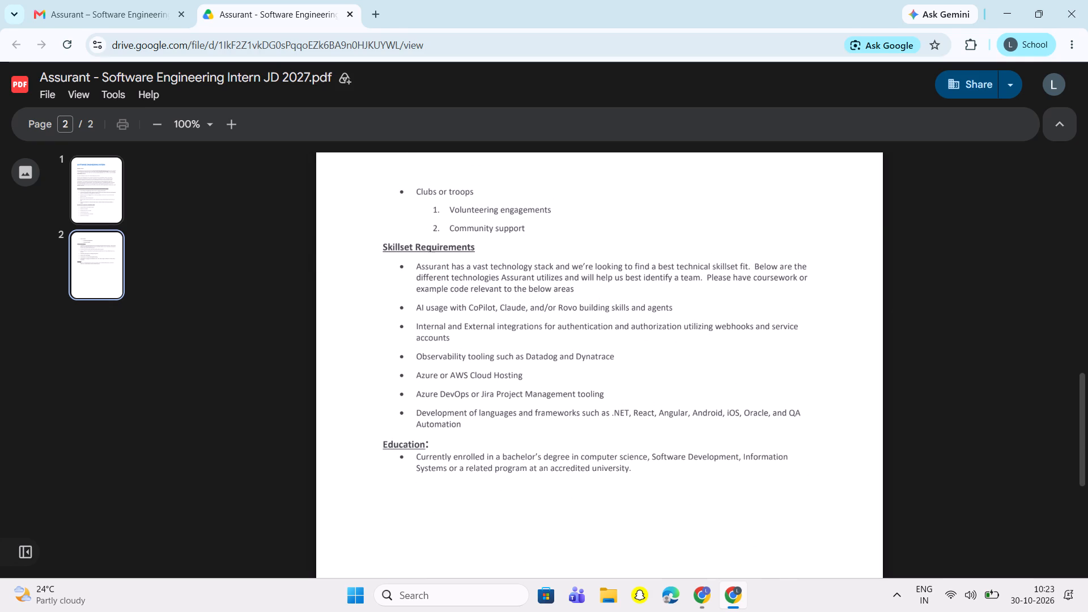
scroll(539, 414, up, 4)
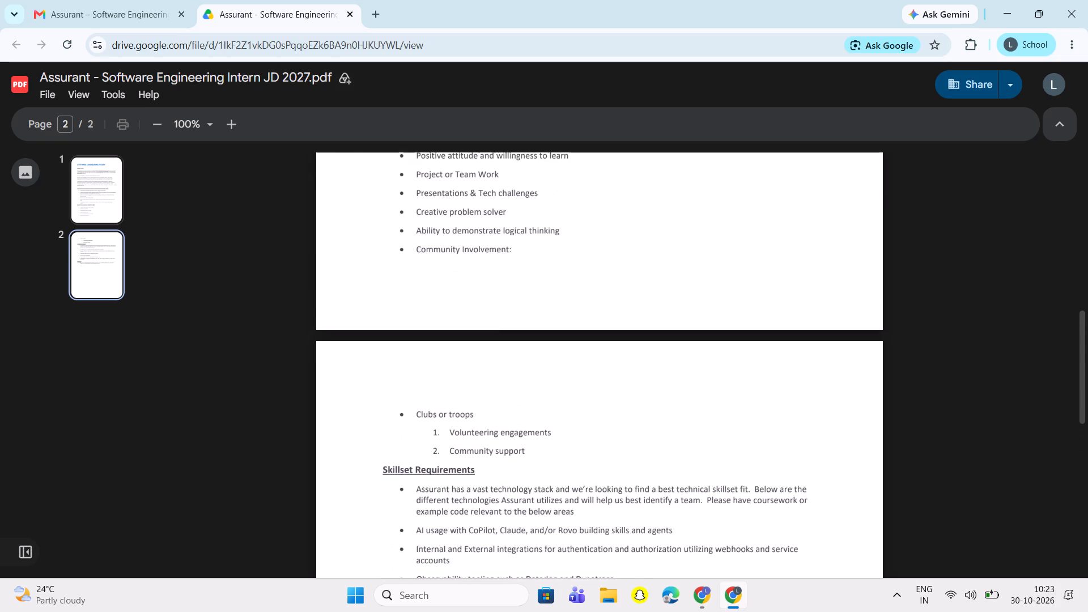
scroll(539, 414, up, 2)
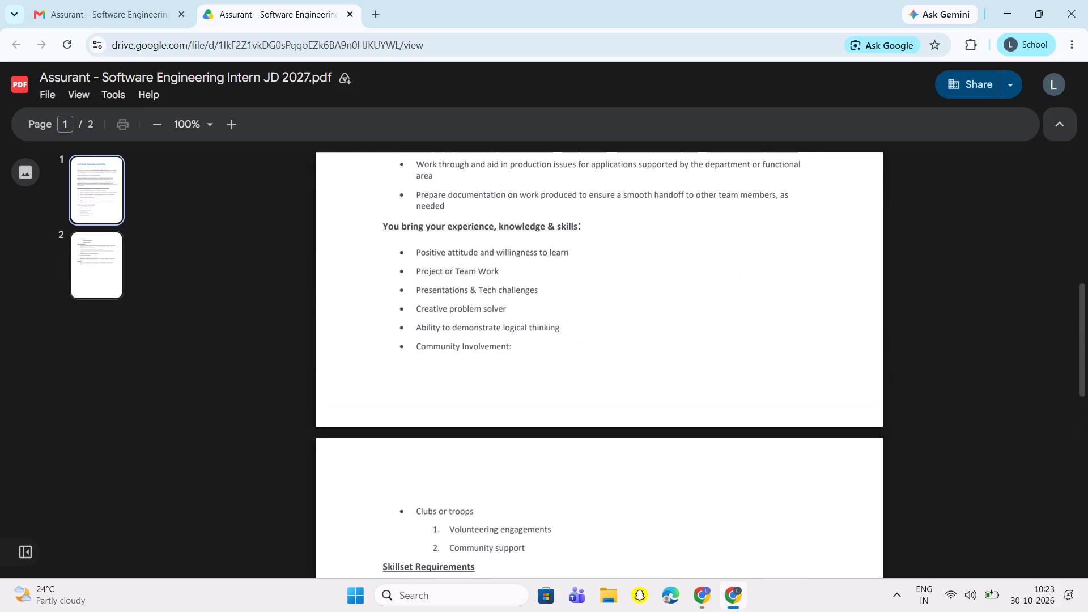
scroll(539, 414, up, 2)
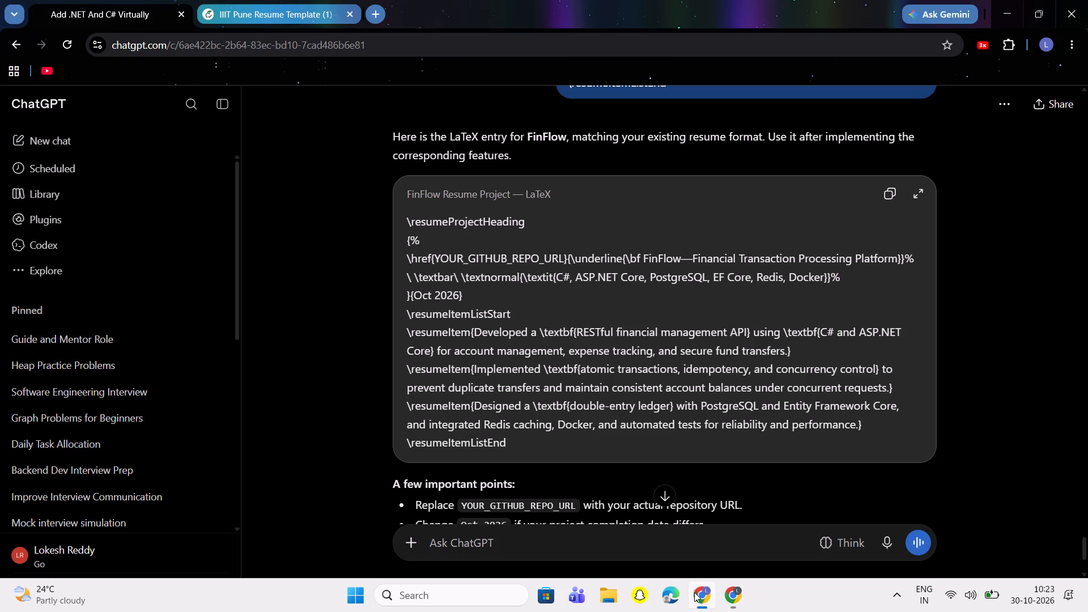
click(253, 0)
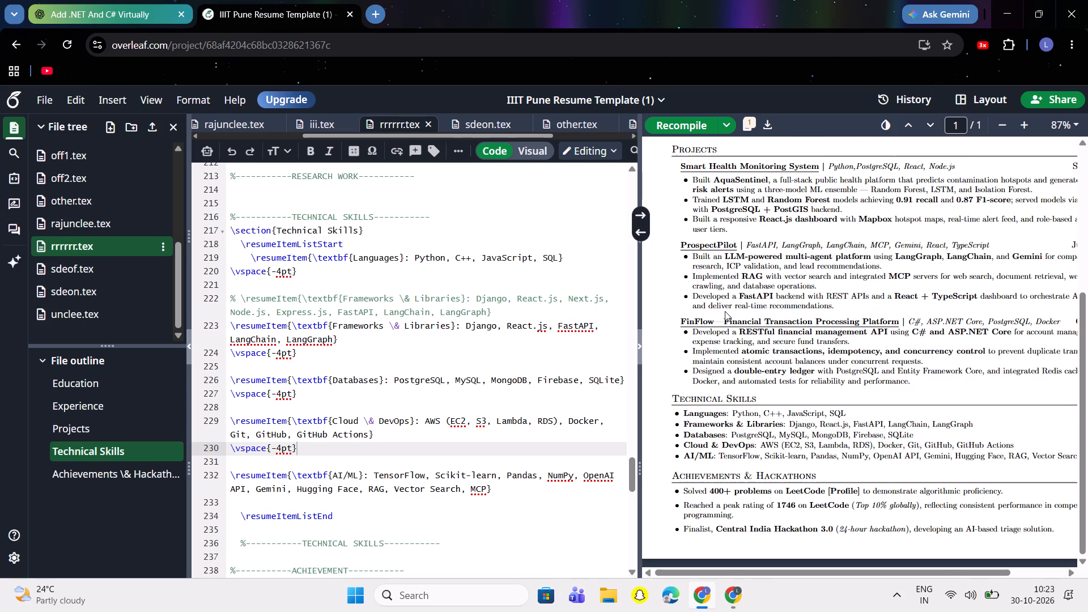
scroll(725, 311, down, 1)
scroll(725, 311, left, 1)
scroll(725, 311, right, 1)
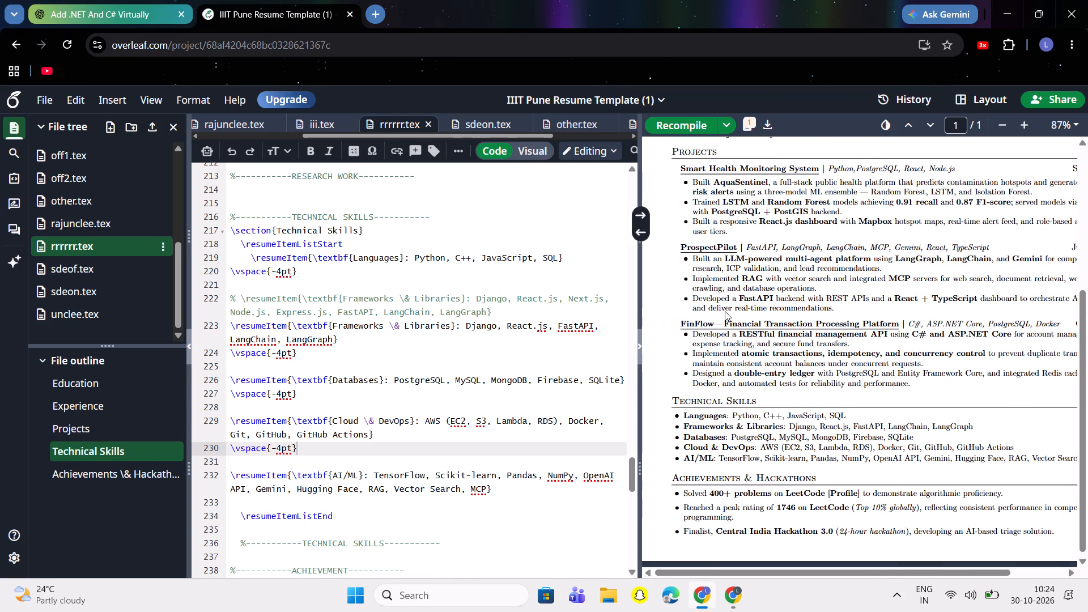
scroll(725, 311, up, 1)
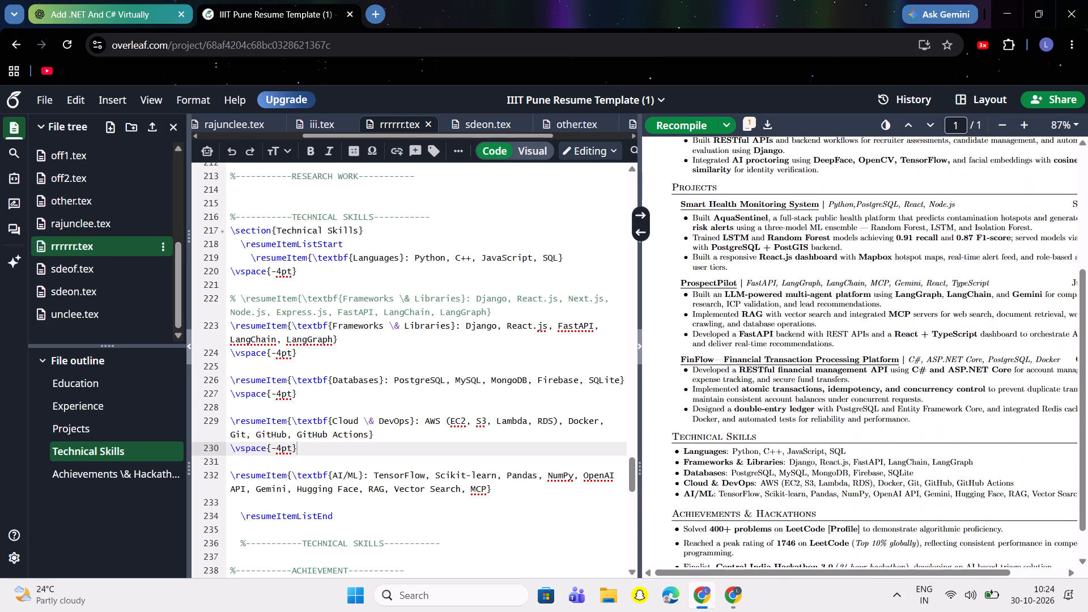
scroll(725, 311, left, 1)
scroll(725, 311, down, 1)
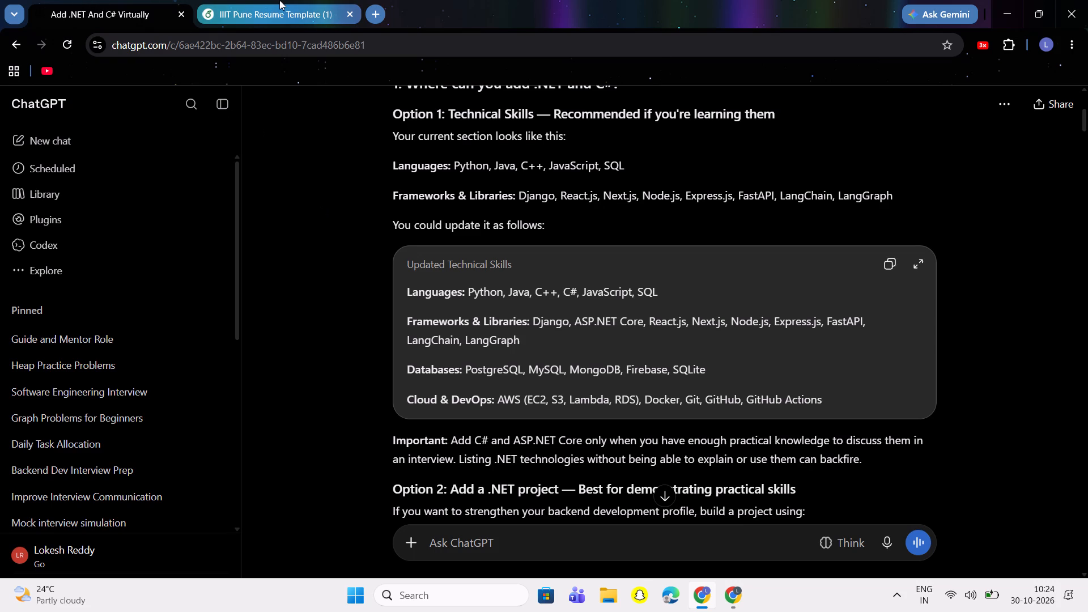
click(248, 0)
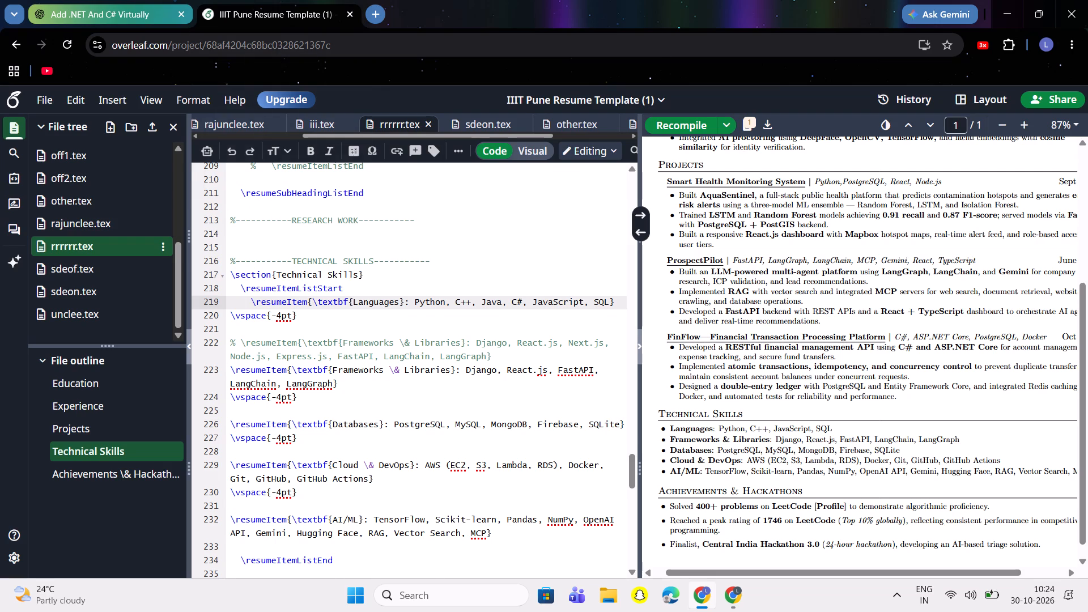
Add .NET after FastAPI in the résumé's Frameworks & Libraries line and recompile the document.
scroll(480, 382, down, 1)
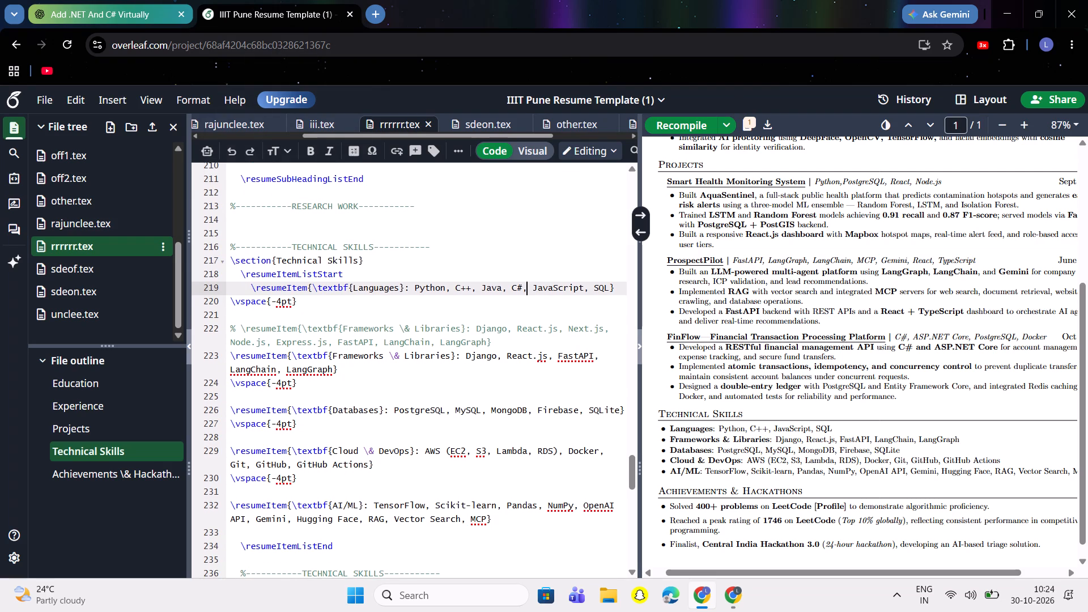
click(601, 356)
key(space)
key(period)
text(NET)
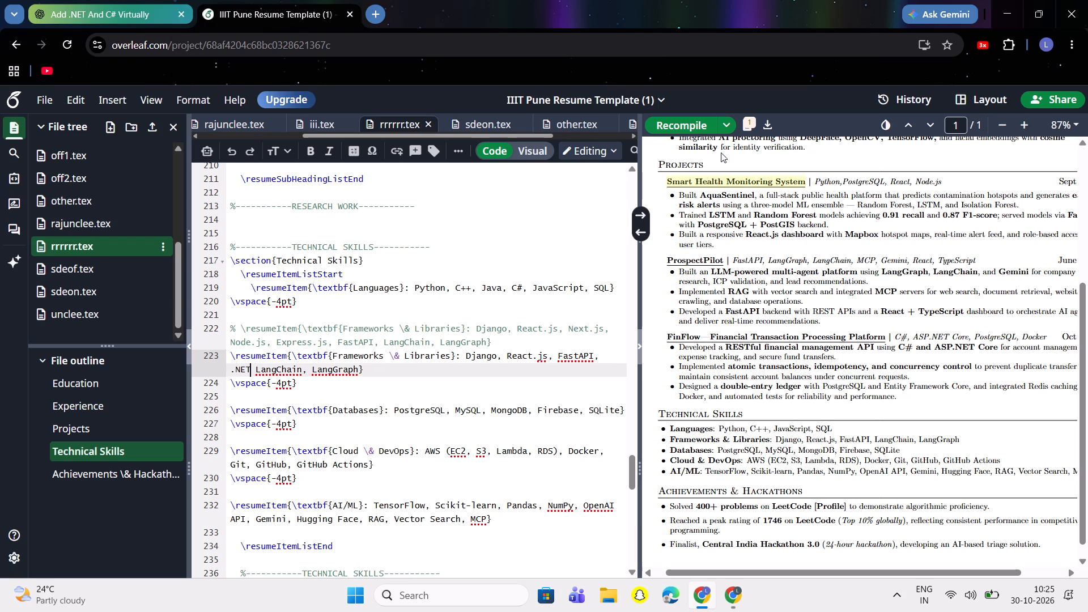
click(681, 126)
Check the mandatory and good-to-have skills in the Assurant email in Gmail and return to the Overleaf résumé.
click(733, 598)
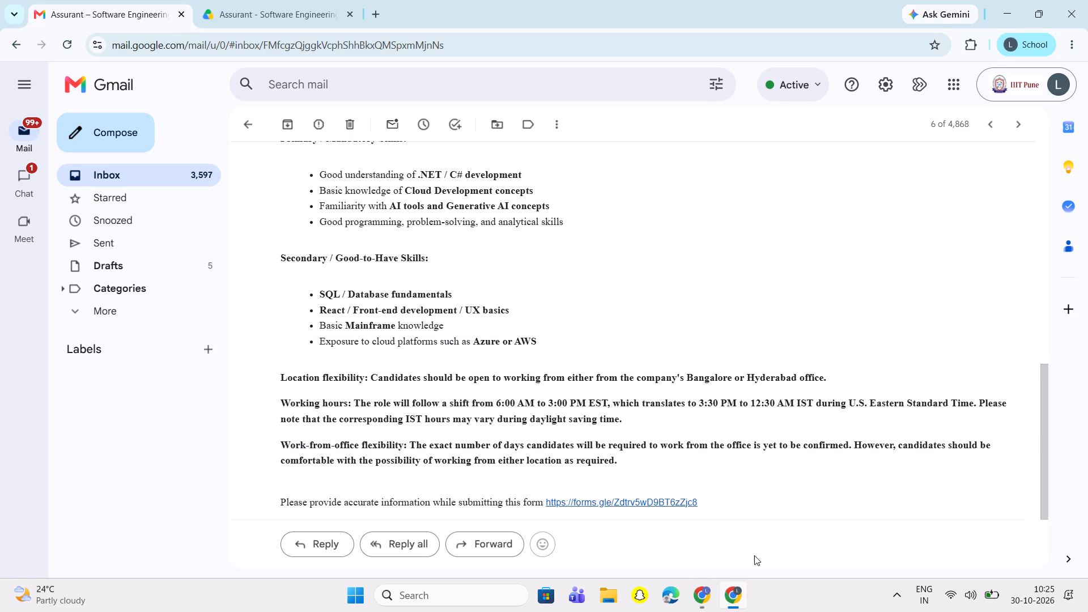
click(705, 590)
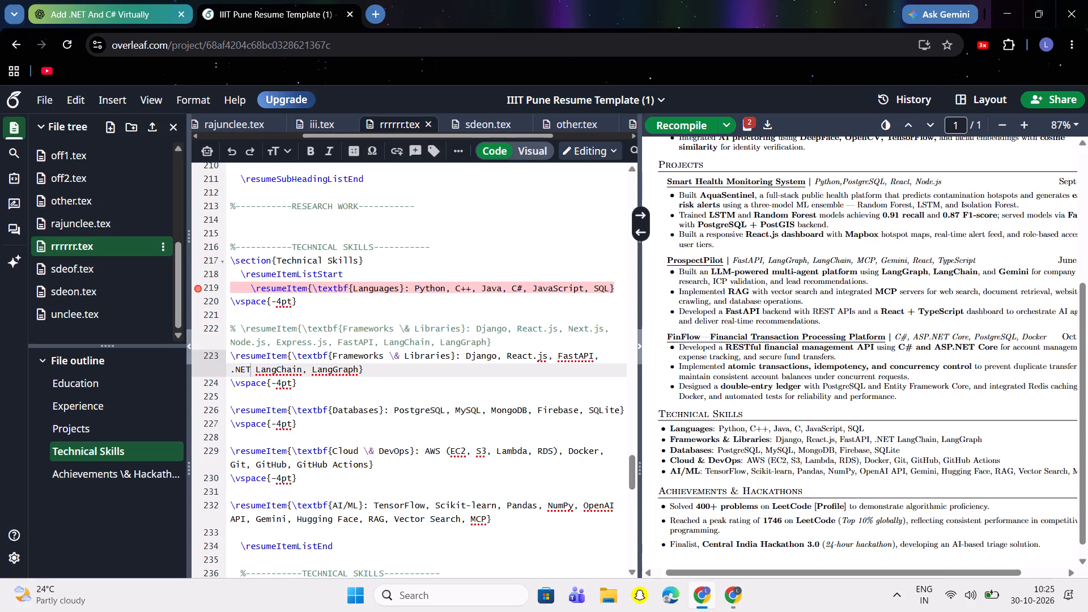
Look over the recompiled résumé up to its header and download it as a PDF.
scroll(938, 364, left, 2)
scroll(938, 364, right, 1)
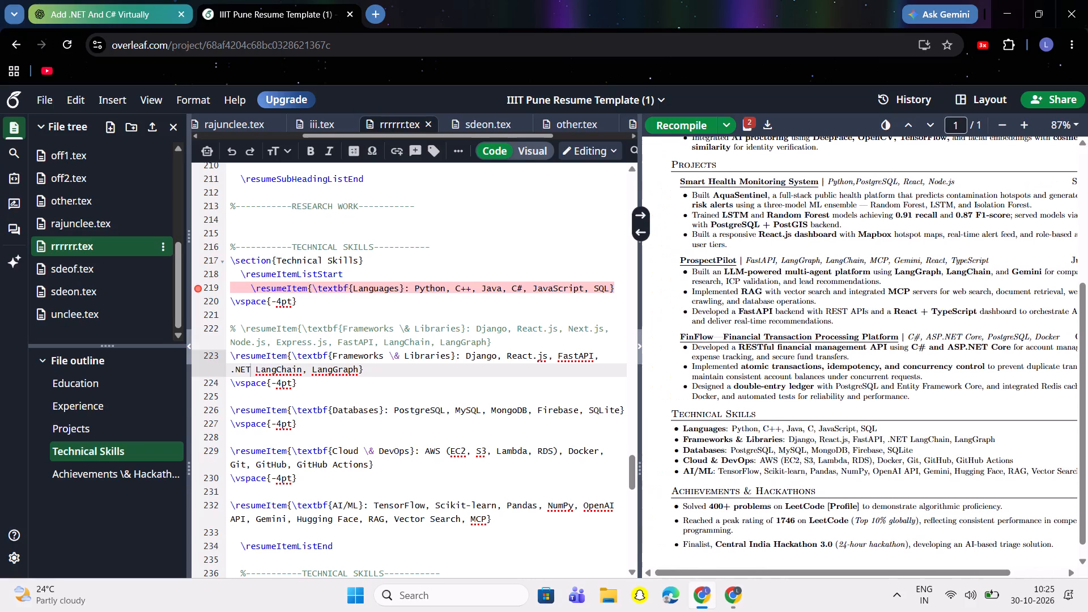
scroll(938, 364, up, 2)
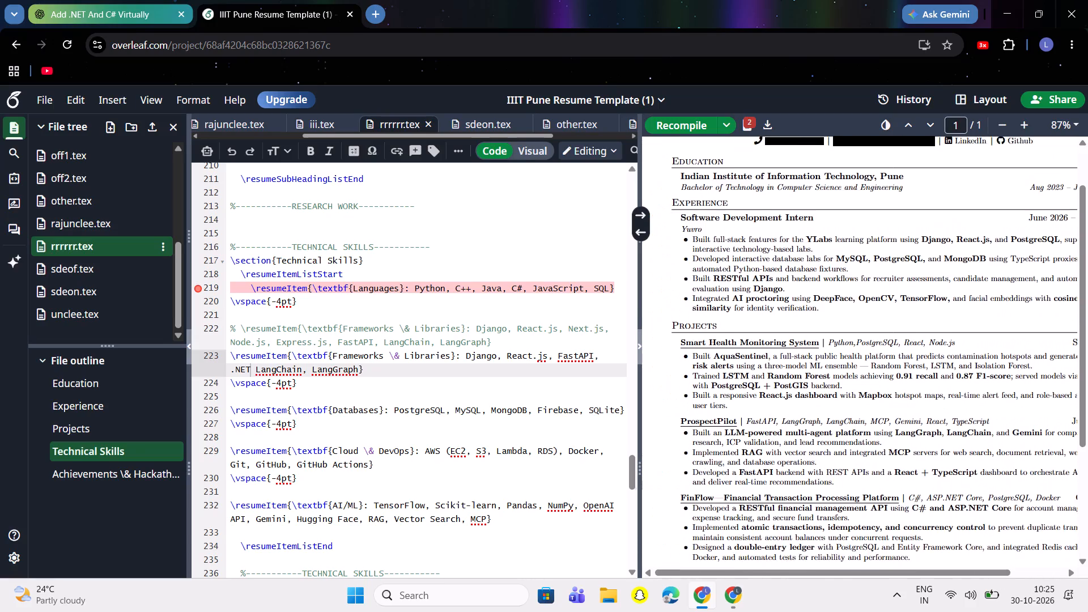
scroll(938, 364, up, 1)
scroll(938, 364, right, 1)
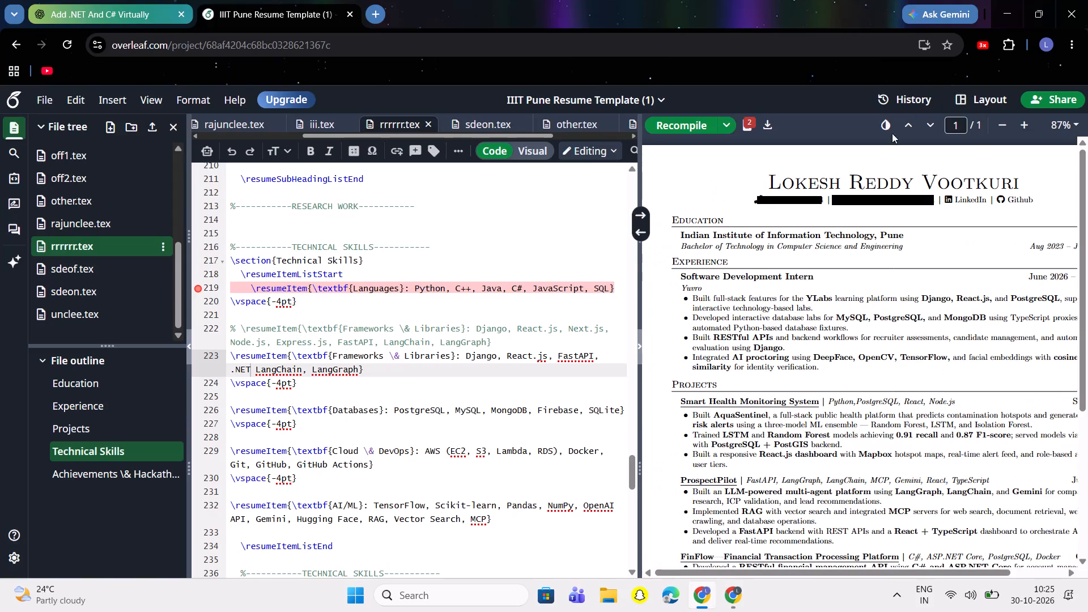
click(773, 131)
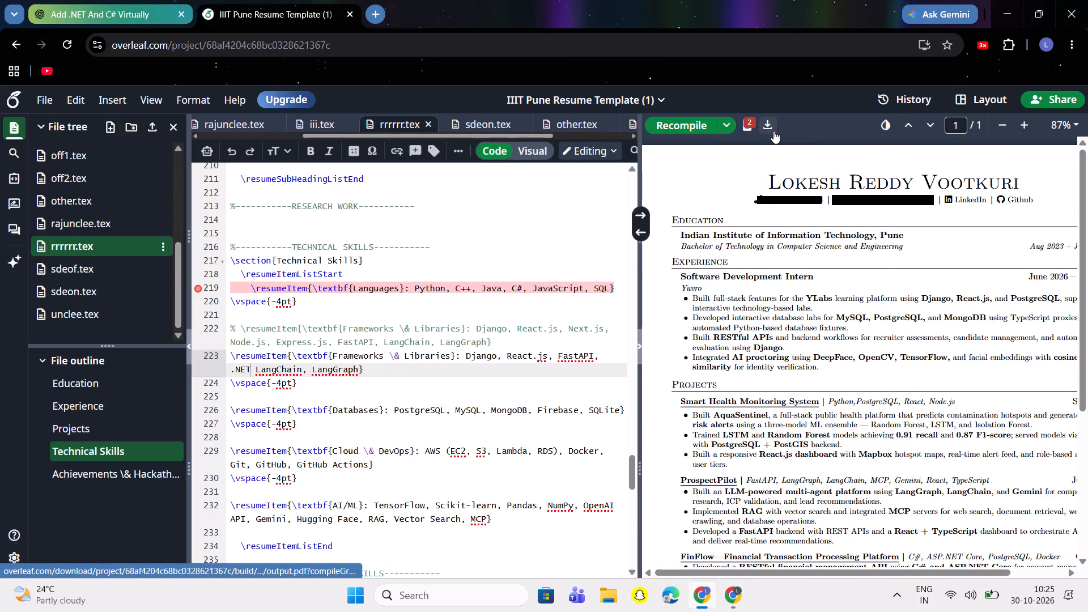
Review the Projects, Technical Skills and Achievements sections in the compiled résumé preview.
scroll(879, 484, down, 1)
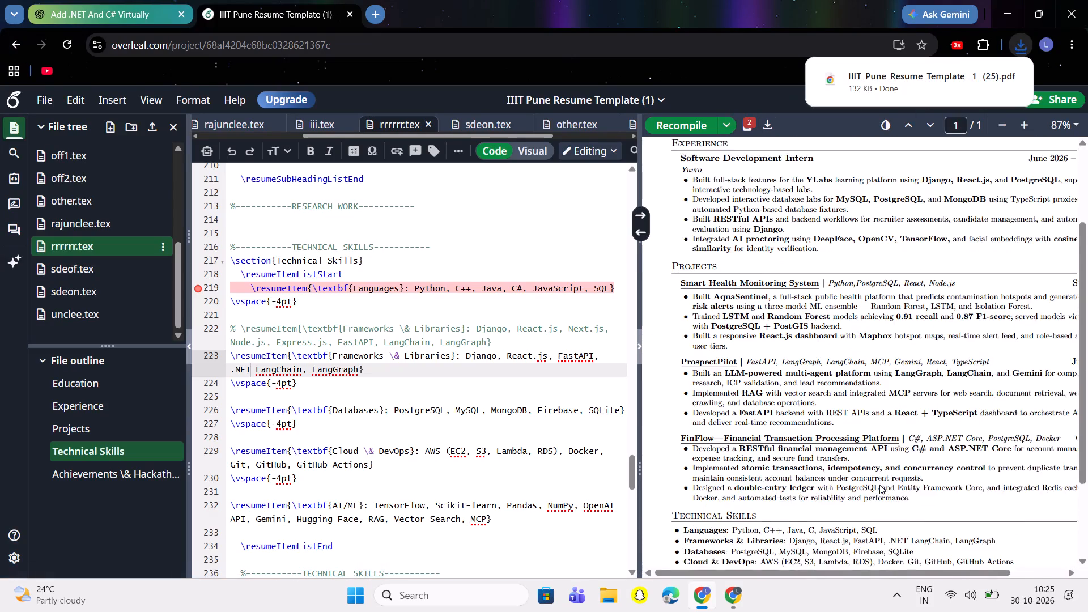
scroll(879, 484, down, 1)
scroll(879, 484, left, 1)
scroll(879, 484, down, 3)
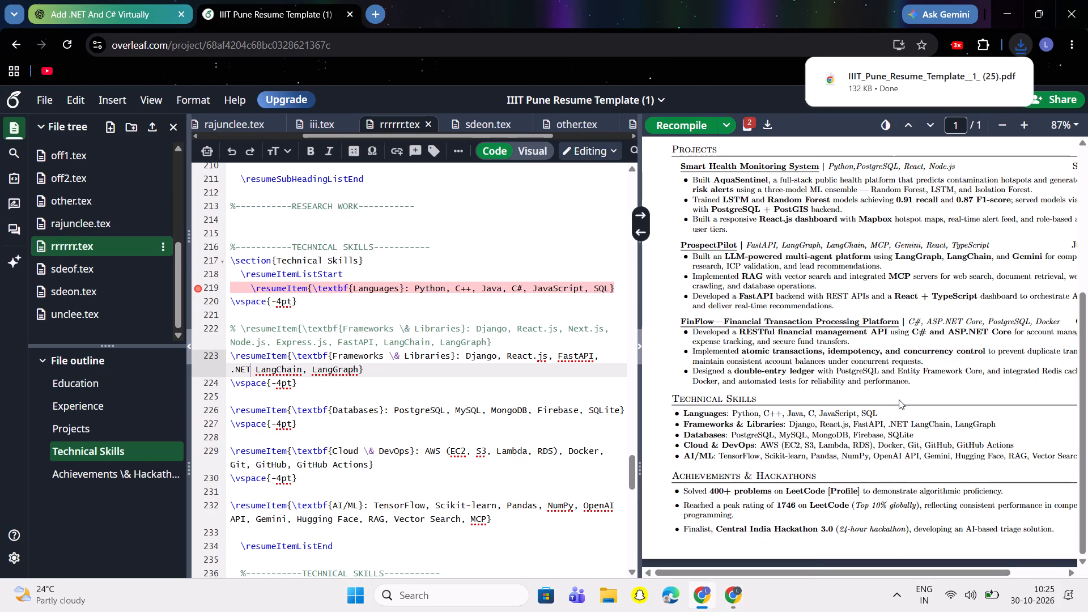
Remove Node.js from the technology list in the Smart Health Monitoring System heading and recompile the résumé.
double_click(949, 165)
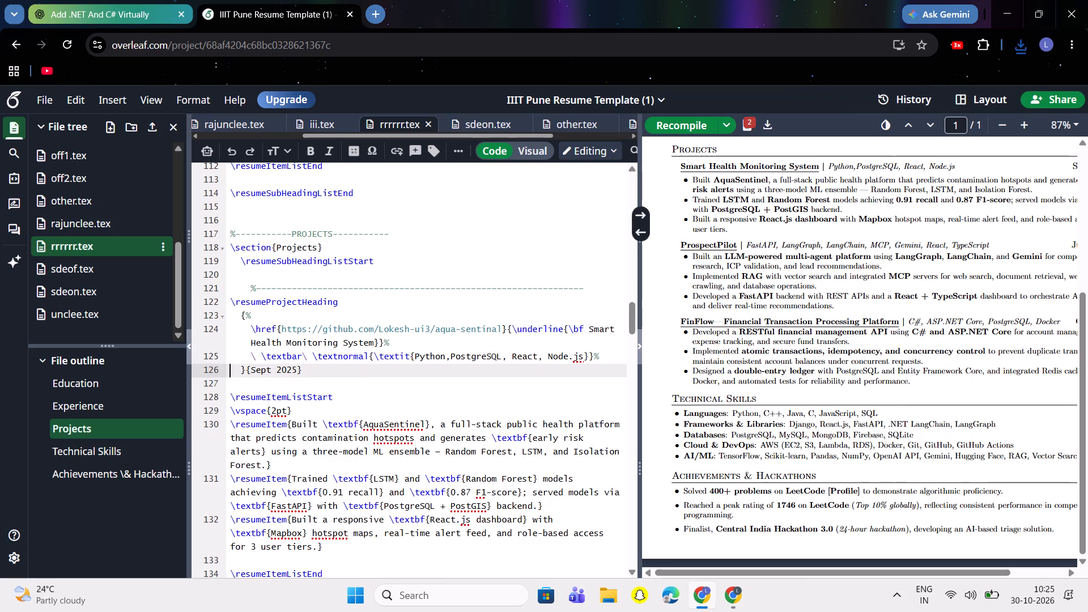
click(582, 359)
key(BackSpace)
key(BackSpace)
key(BackSpace)
key(BackSpace)
key(BackSpace)
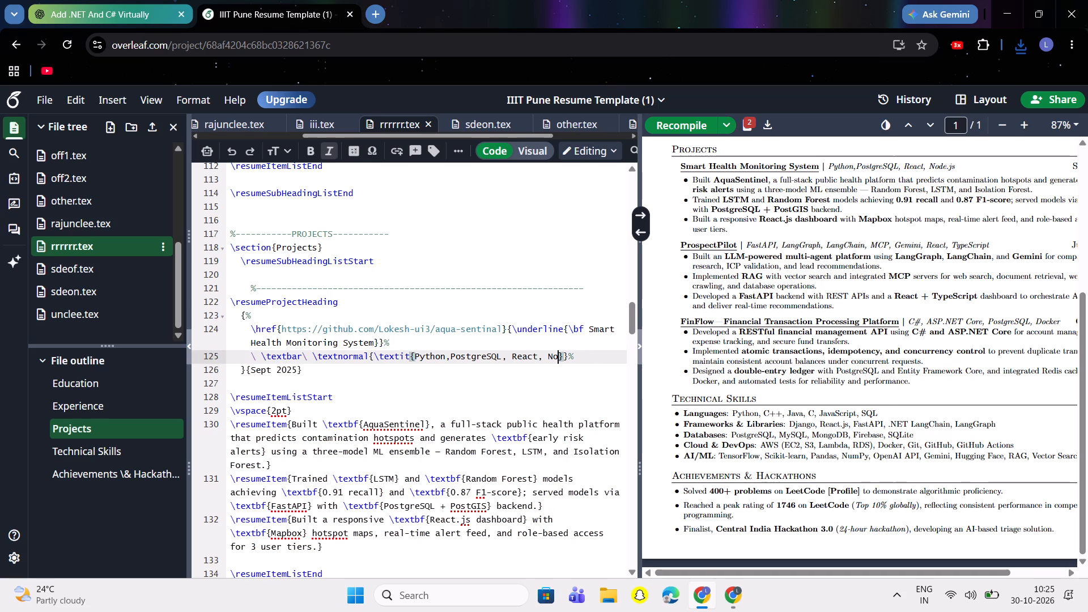
key(BackSpace)
key(BackSpace)
key(BackSpace)
key(BackSpace)
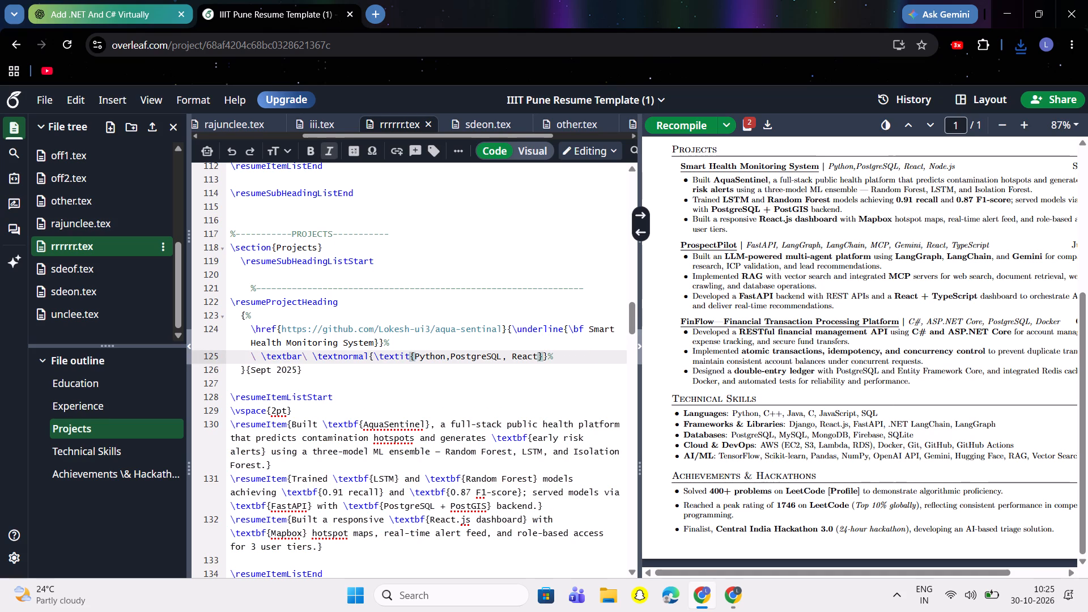
click(582, 355)
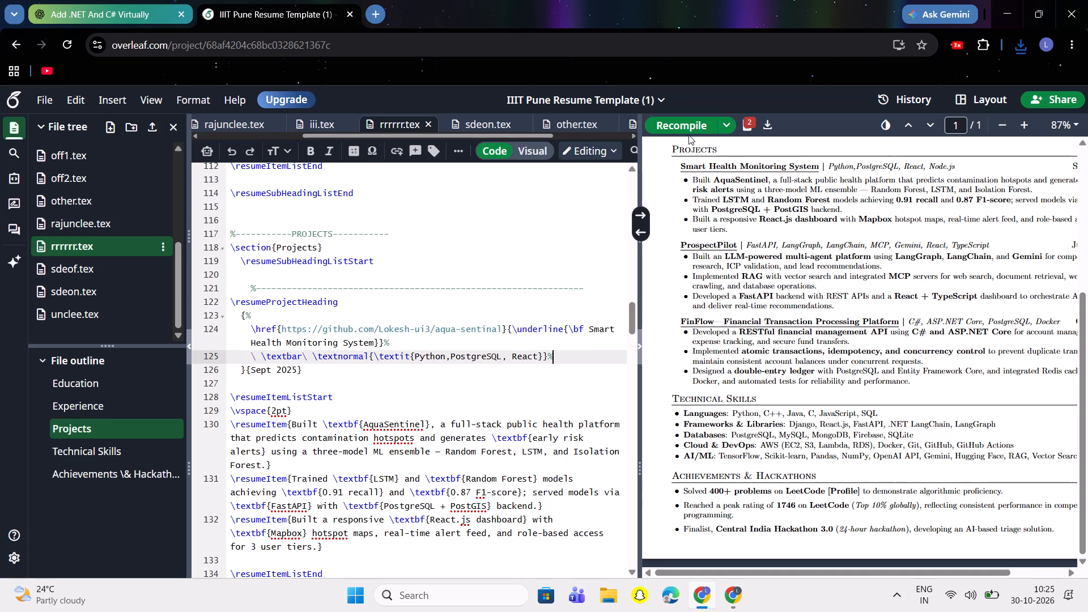
click(687, 127)
Download the compiled résumé as a PDF.
click(760, 116)
click(763, 119)
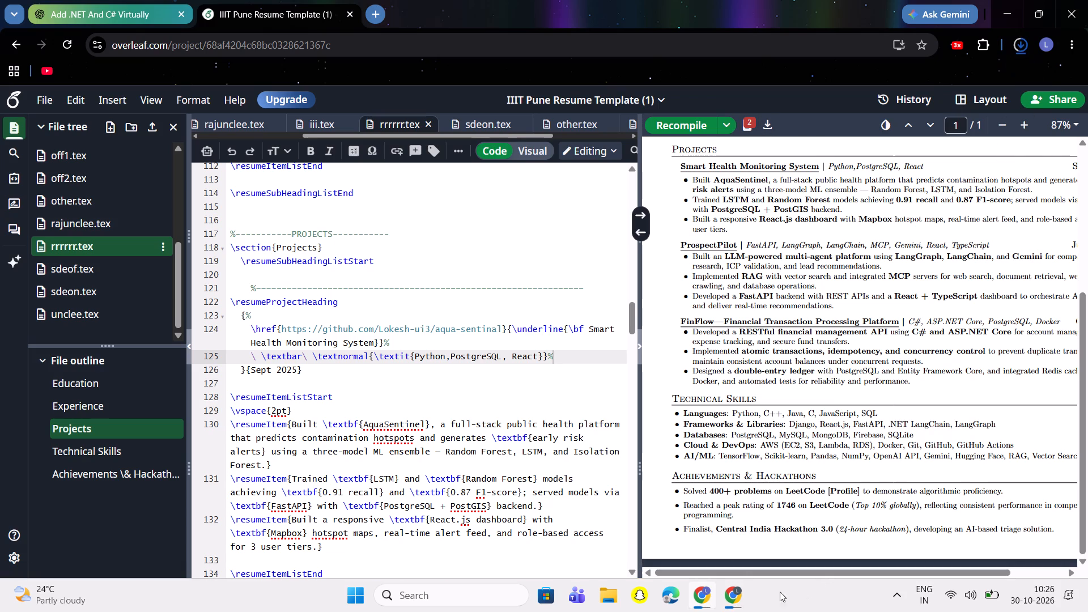
Locate the most recently downloaded résumé PDF in the Downloads folder and select it.
click(733, 591)
scroll(463, 379, down, 3)
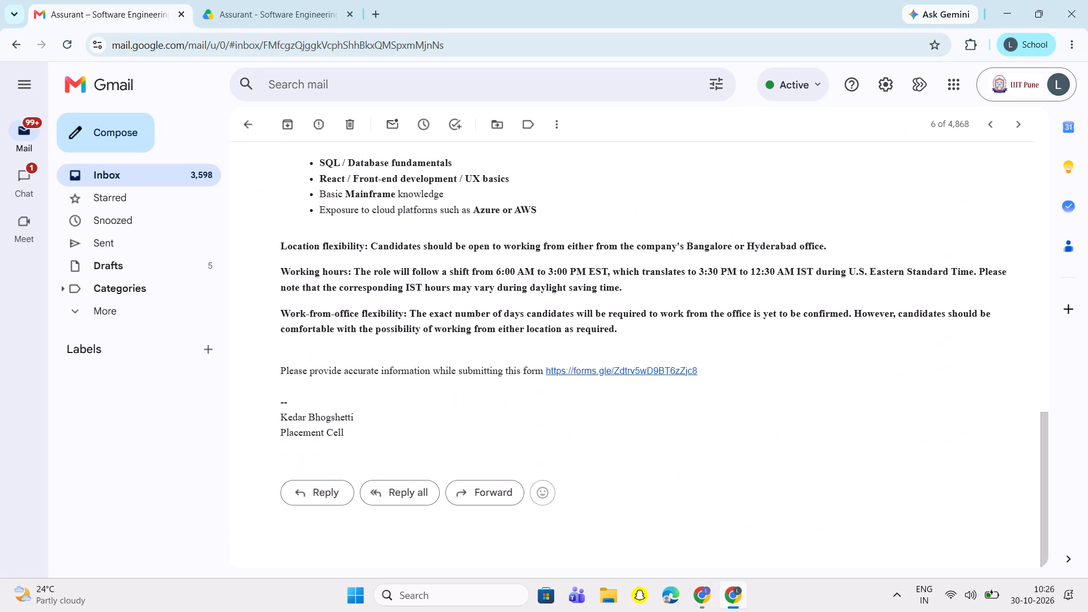
click(609, 593)
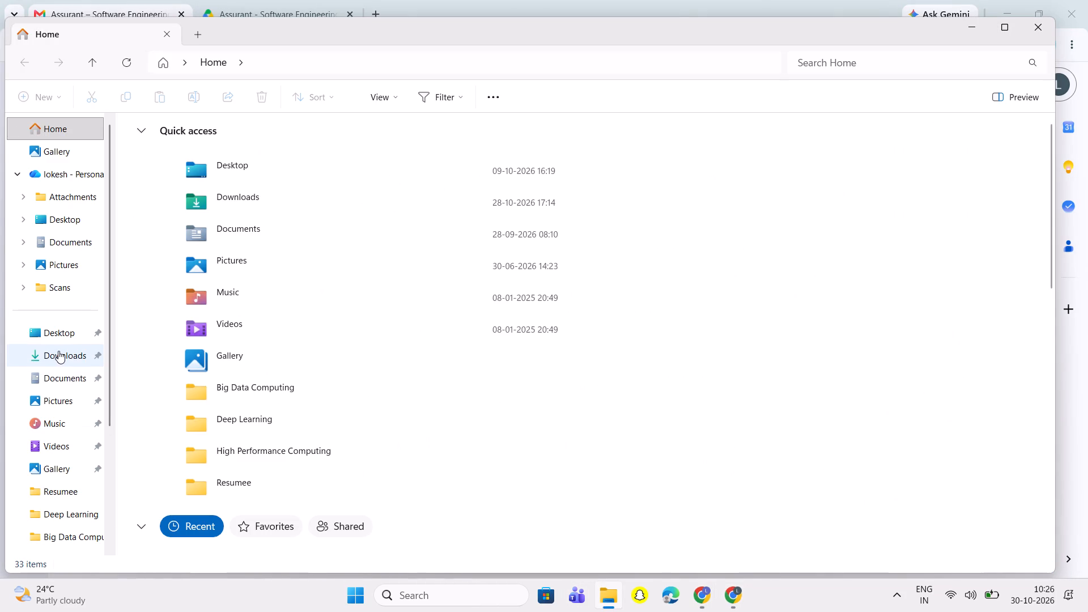
click(58, 351)
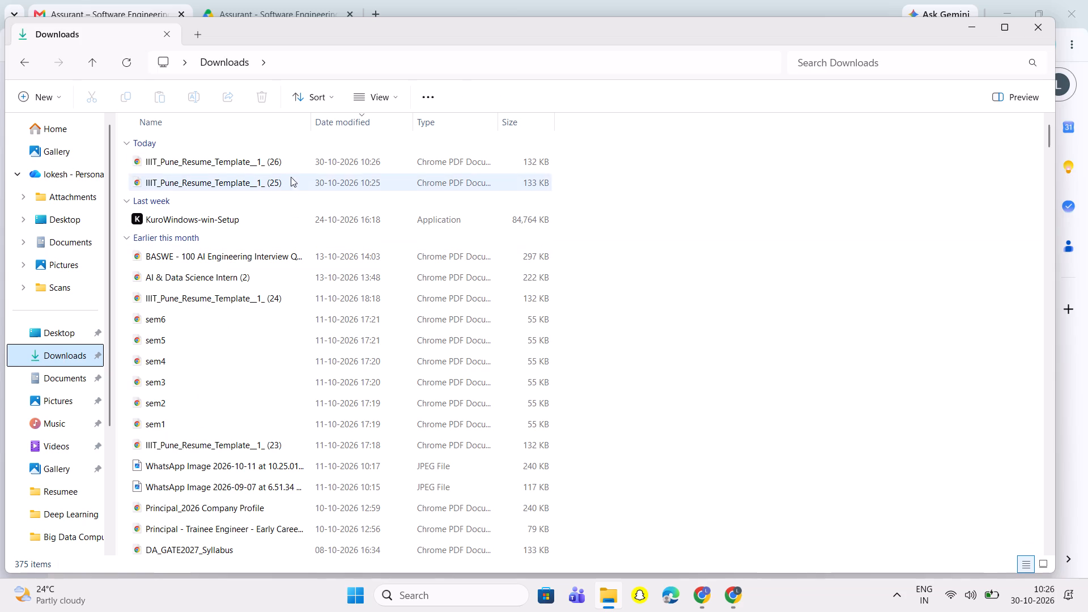
click(275, 156)
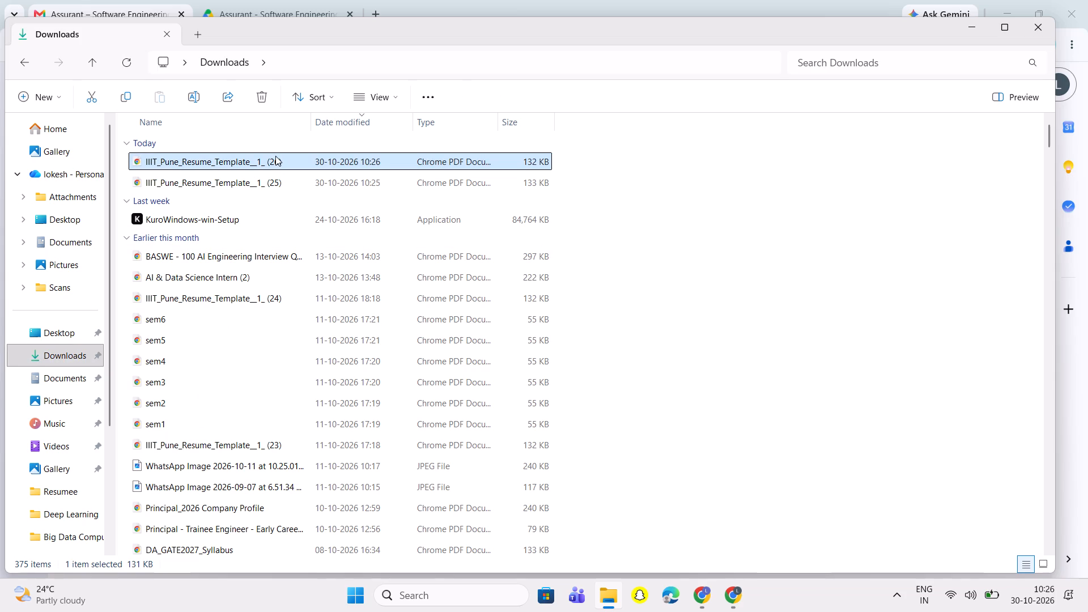
Switch to the Assurant placement email in Gmail and open its linked registration form.
click(732, 598)
click(639, 367)
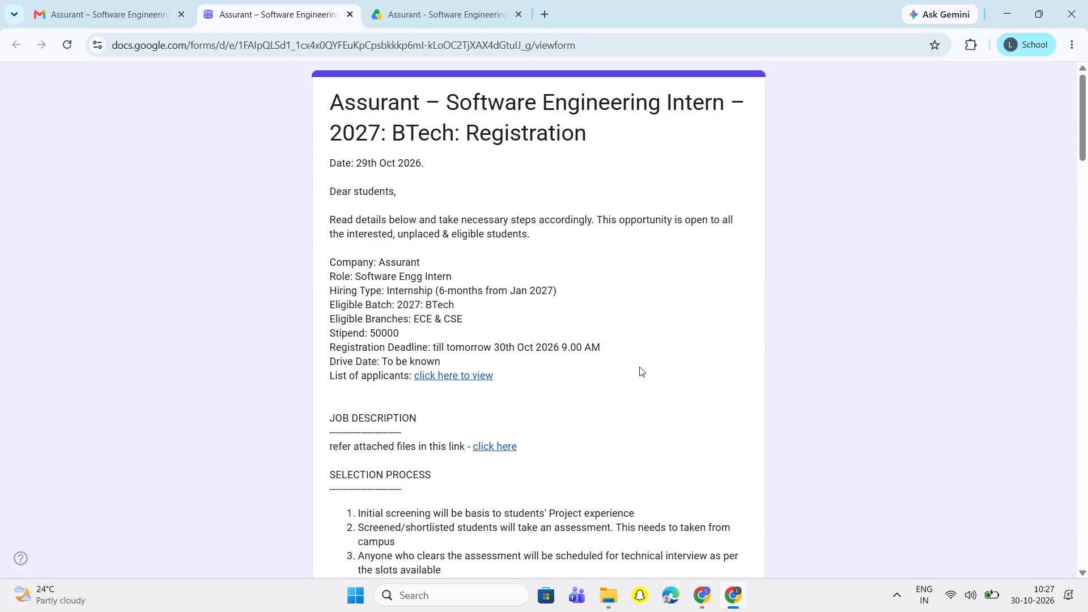
Agree to record the account's email with the response, and fill in the full name and MIS number.
scroll(639, 367, down, 9)
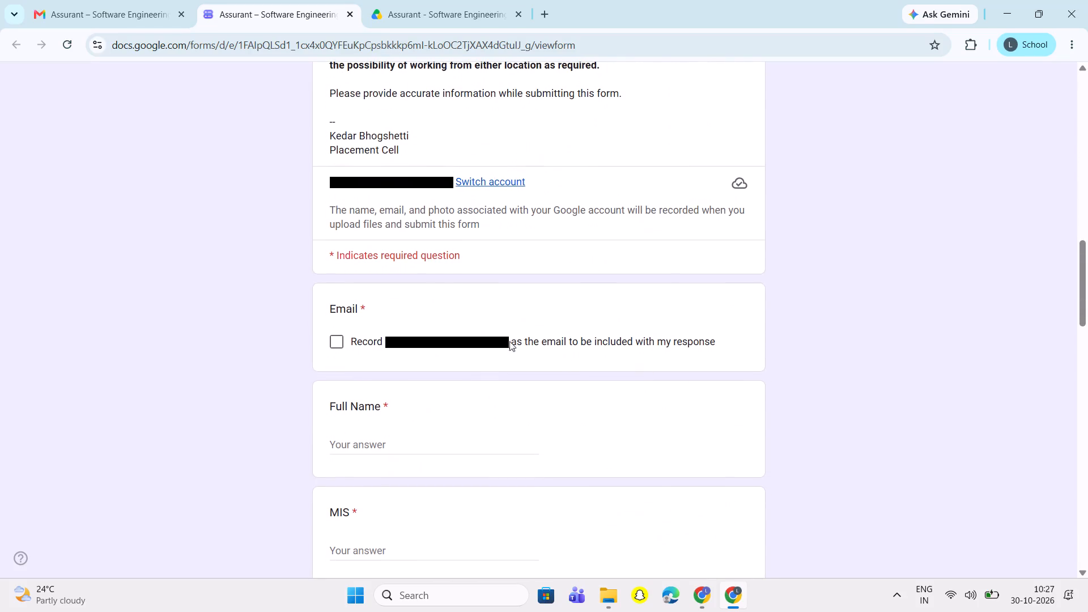
click(328, 343)
click(372, 440)
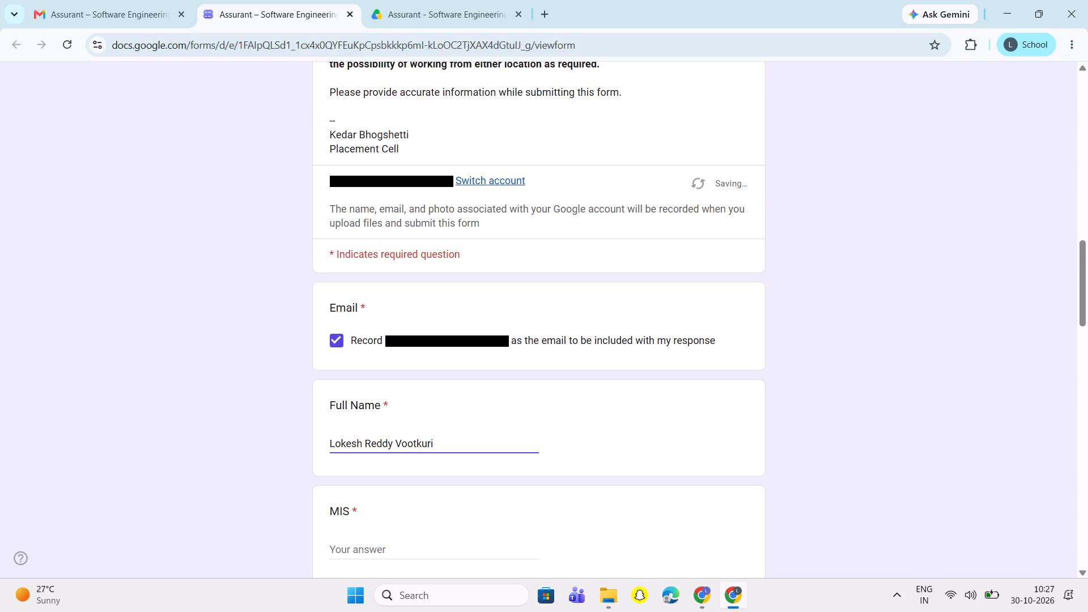
scroll(382, 435, down, 1)
click(369, 443)
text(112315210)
Fill in the College Email and Personal Email fields with the saved addresses.
scroll(457, 392, down, 2)
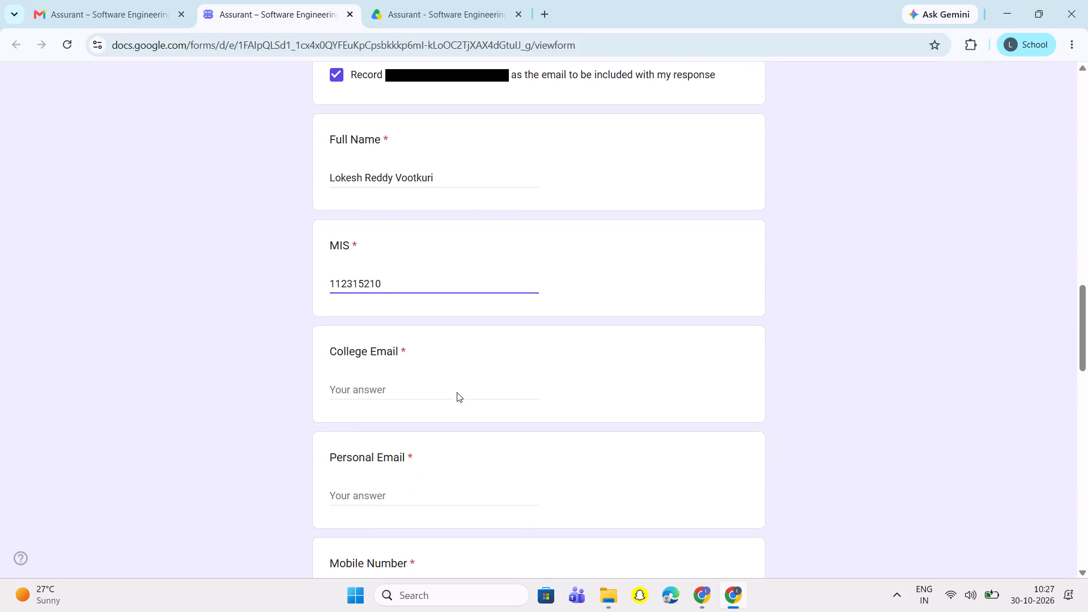
click(361, 392)
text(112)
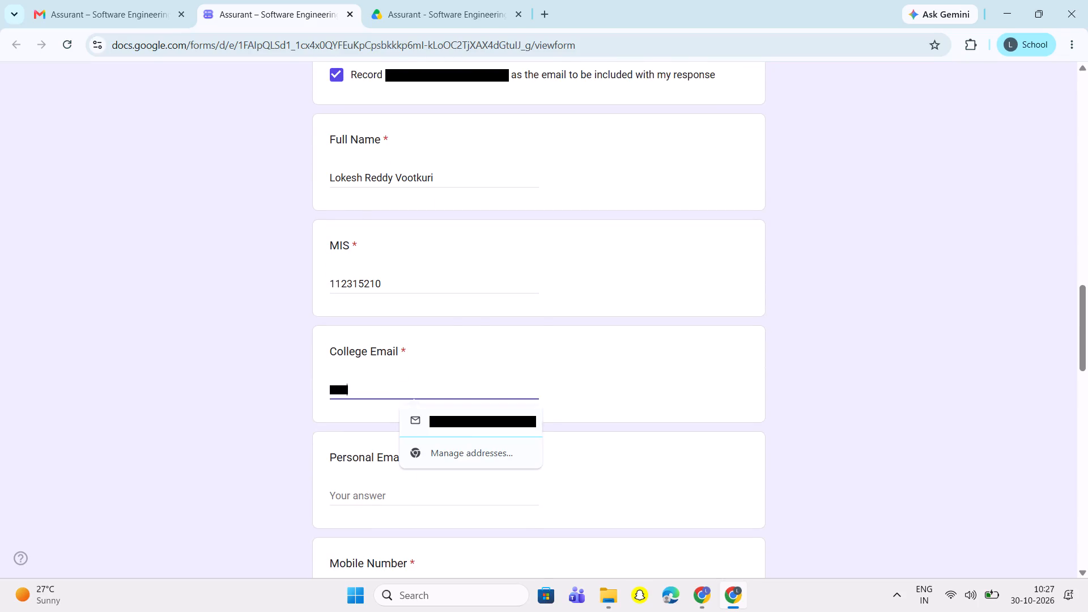
click(446, 417)
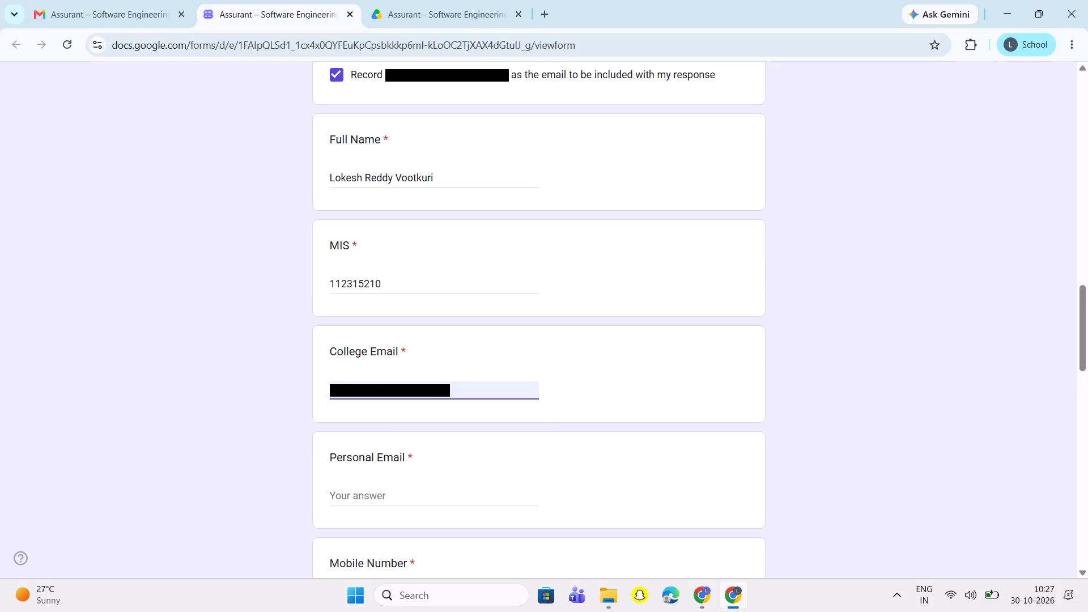
click(384, 496)
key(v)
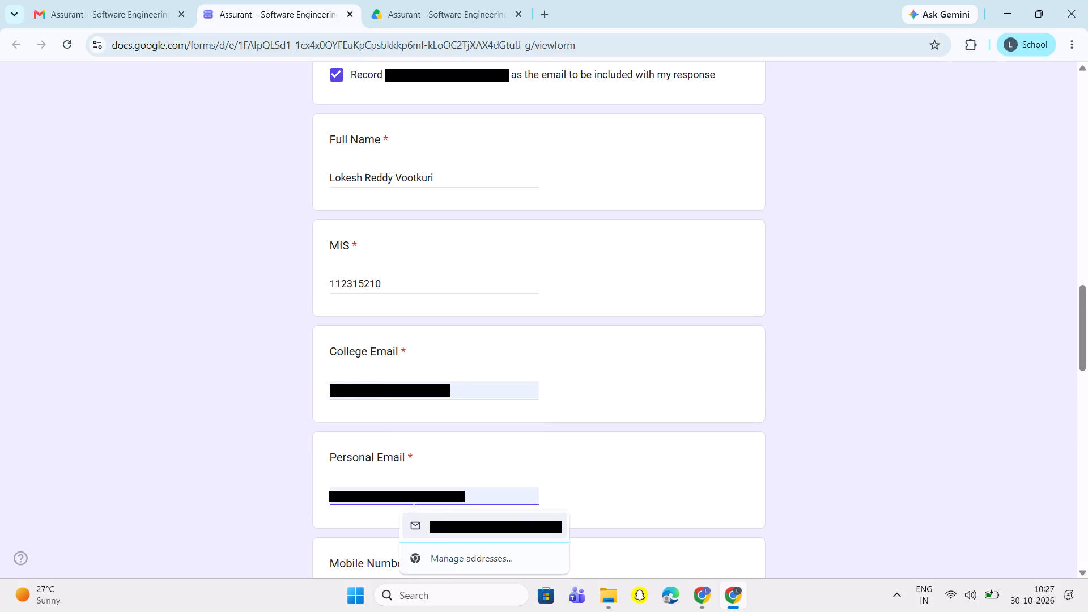
click(444, 522)
scroll(511, 478, down, 1)
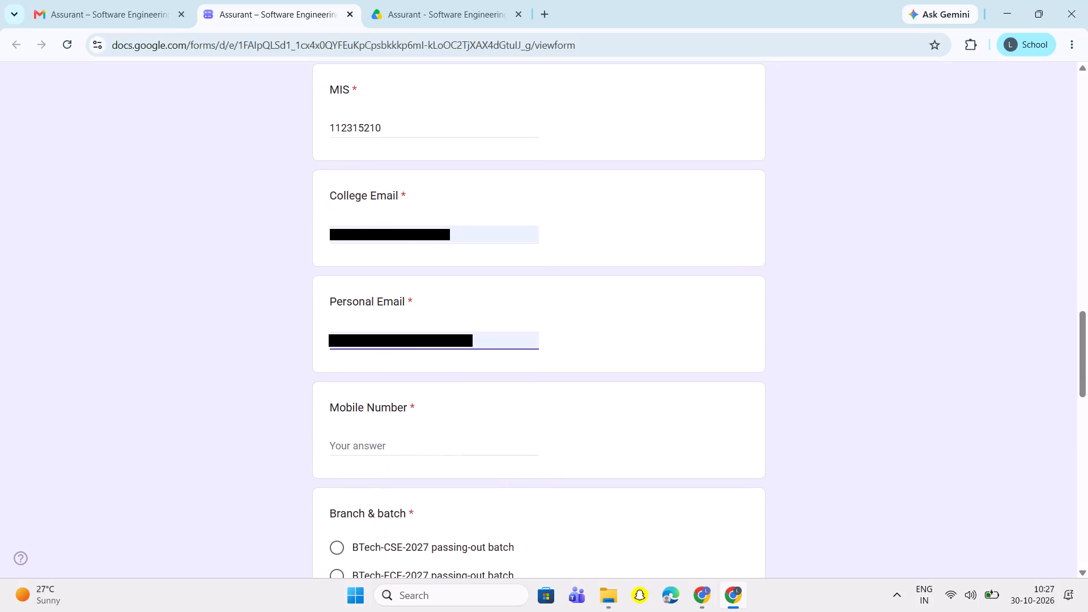
Fill in the saved mobile number without its leading character, and choose BTech-CSE-2027 passing-out batch as the branch and batch.
click(393, 442)
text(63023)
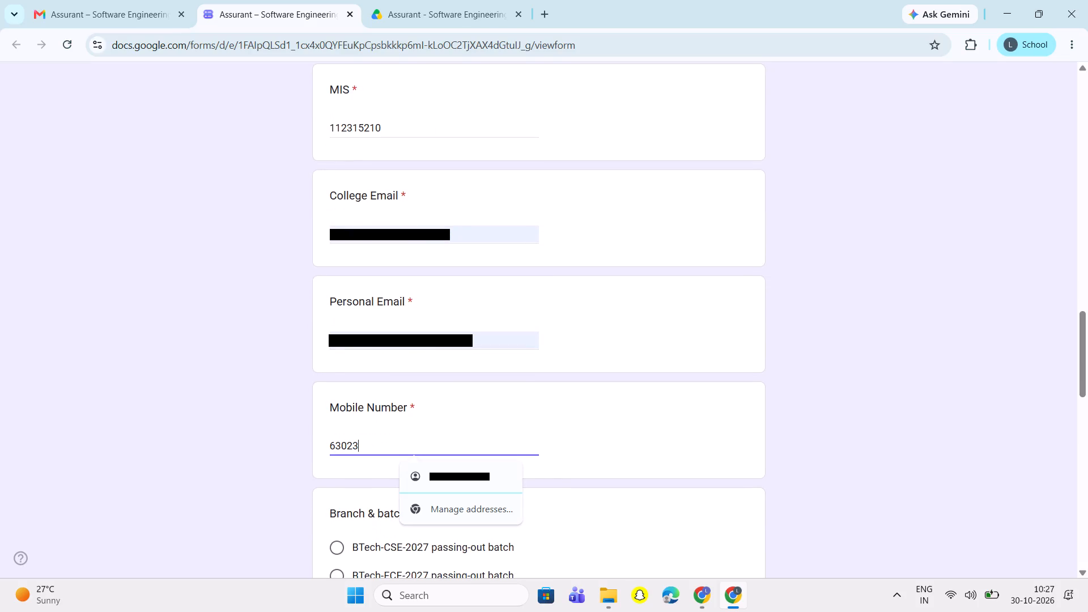
click(458, 483)
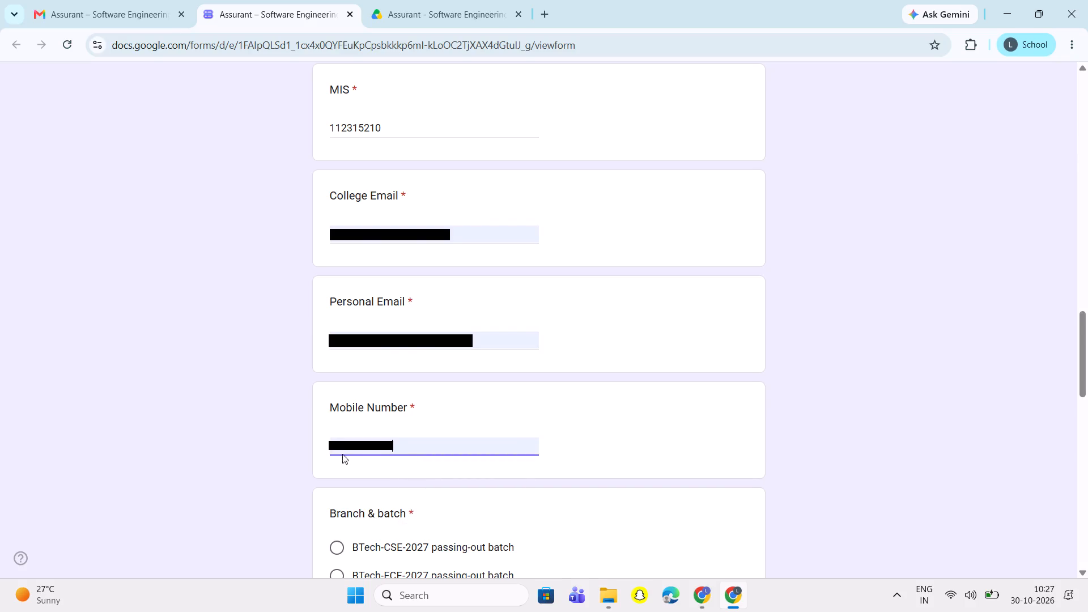
click(334, 445)
key(BackSpace)
scroll(425, 415, down, 1)
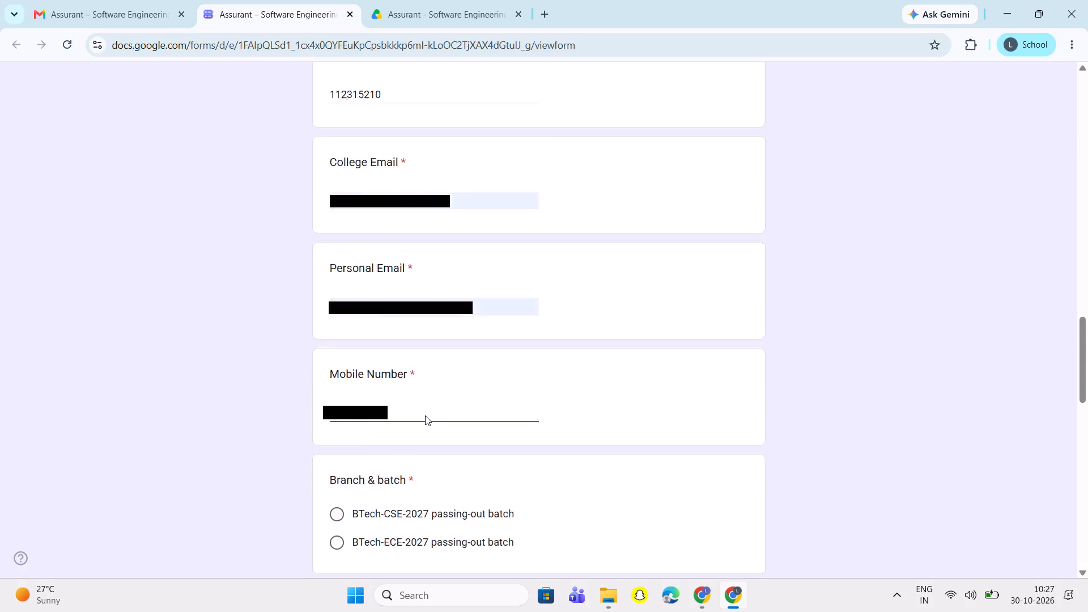
scroll(425, 415, down, 1)
click(338, 328)
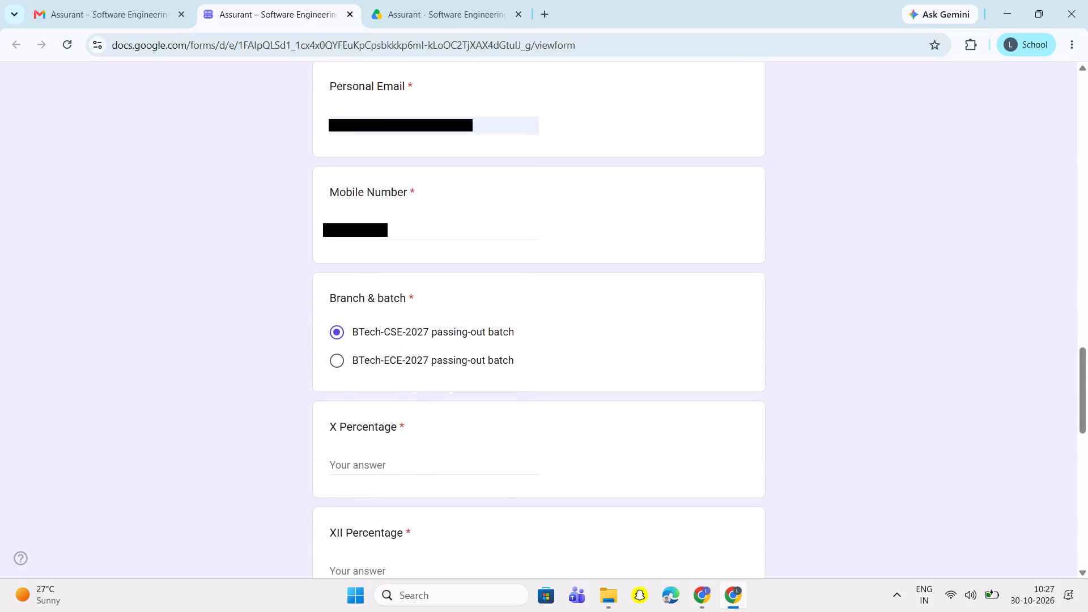
Enter the academic scores: X Percentage 91.8, XII Percentage 96.5 and Graduation CGPA 7.32.
click(369, 467)
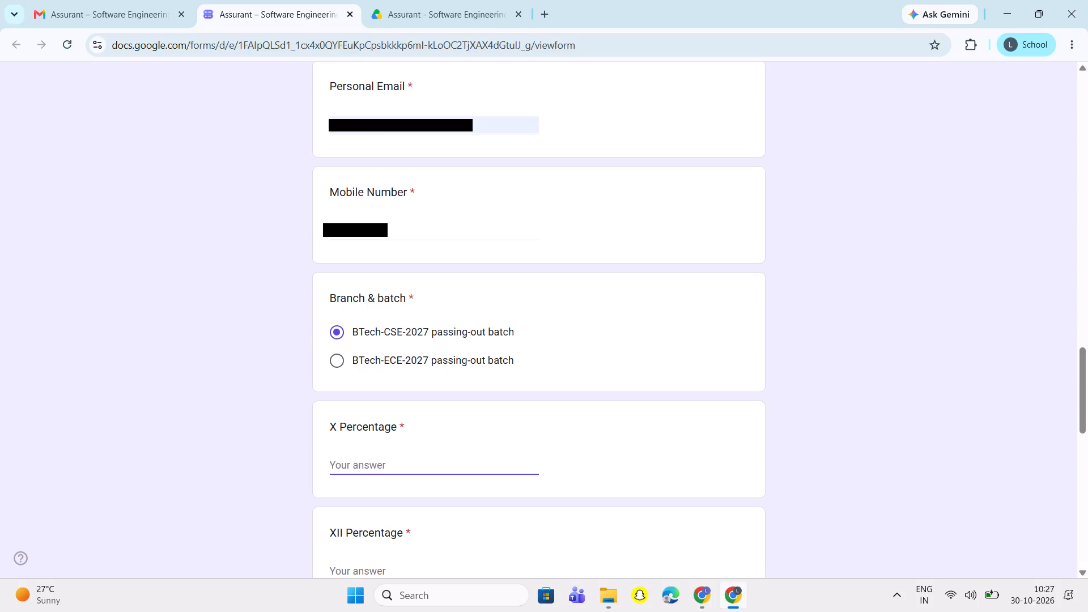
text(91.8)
scroll(444, 430, down, 2)
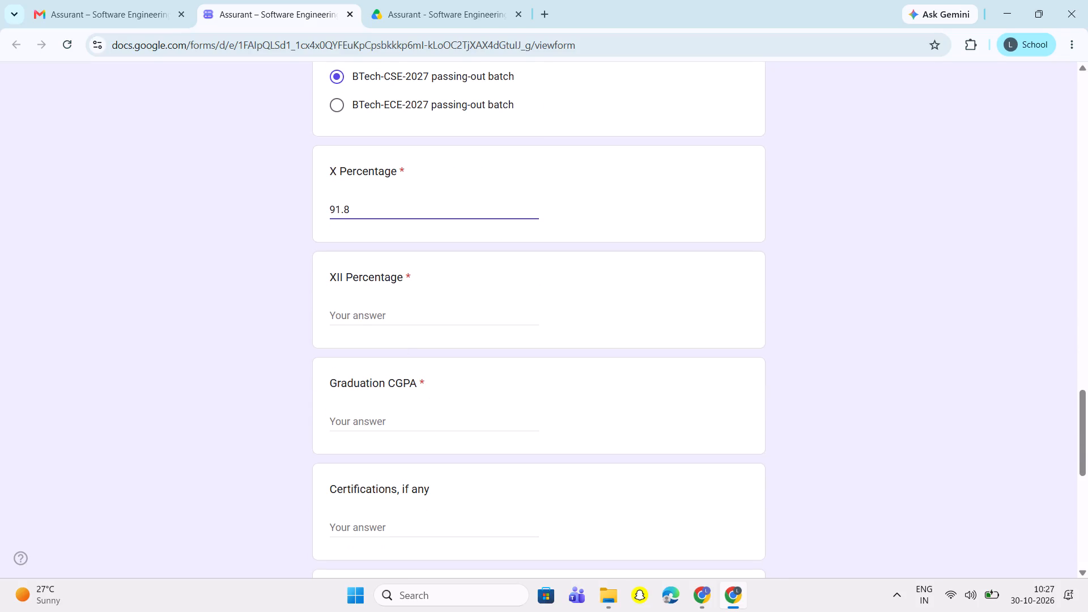
click(357, 321)
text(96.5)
scroll(357, 321, down, 1)
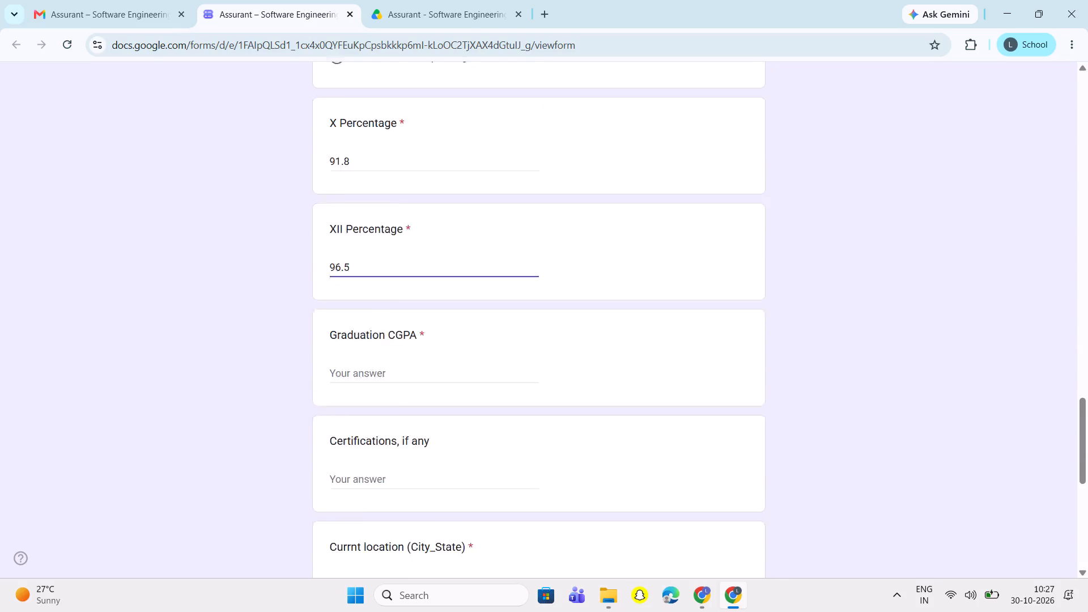
scroll(357, 321, down, 1)
click(371, 330)
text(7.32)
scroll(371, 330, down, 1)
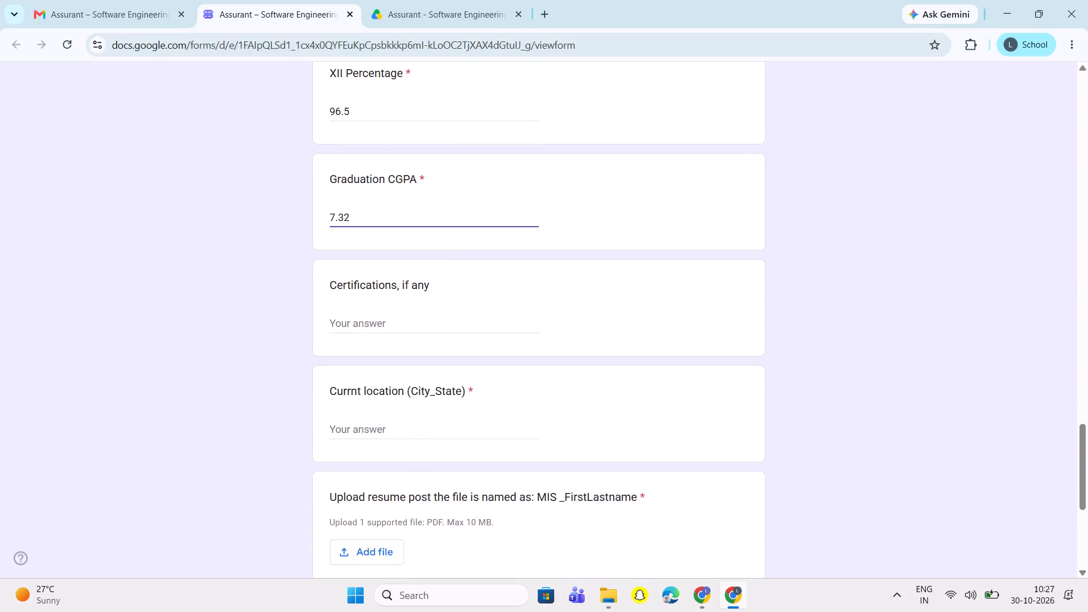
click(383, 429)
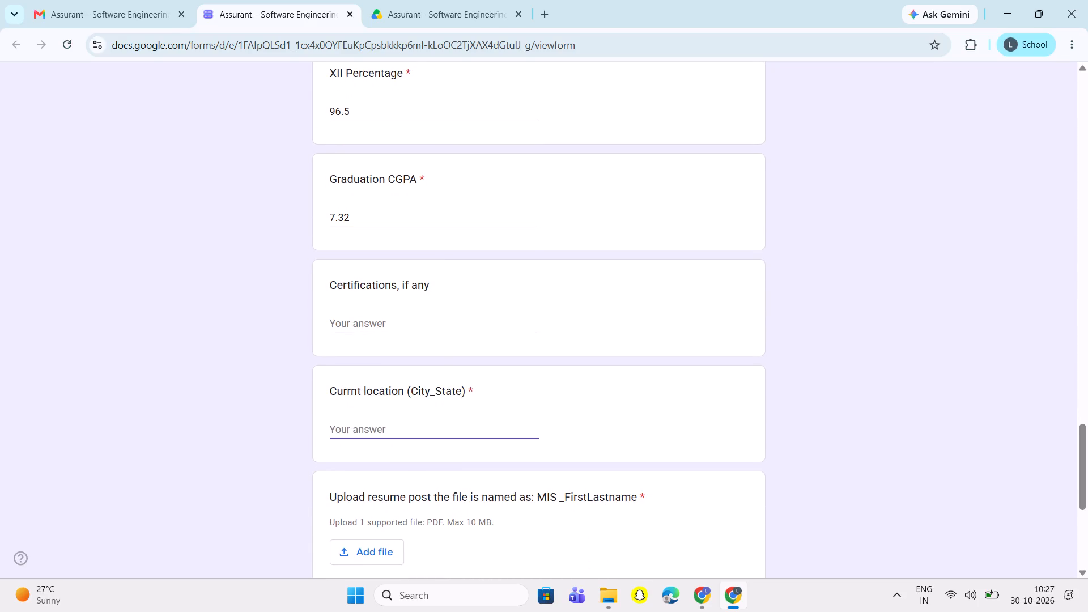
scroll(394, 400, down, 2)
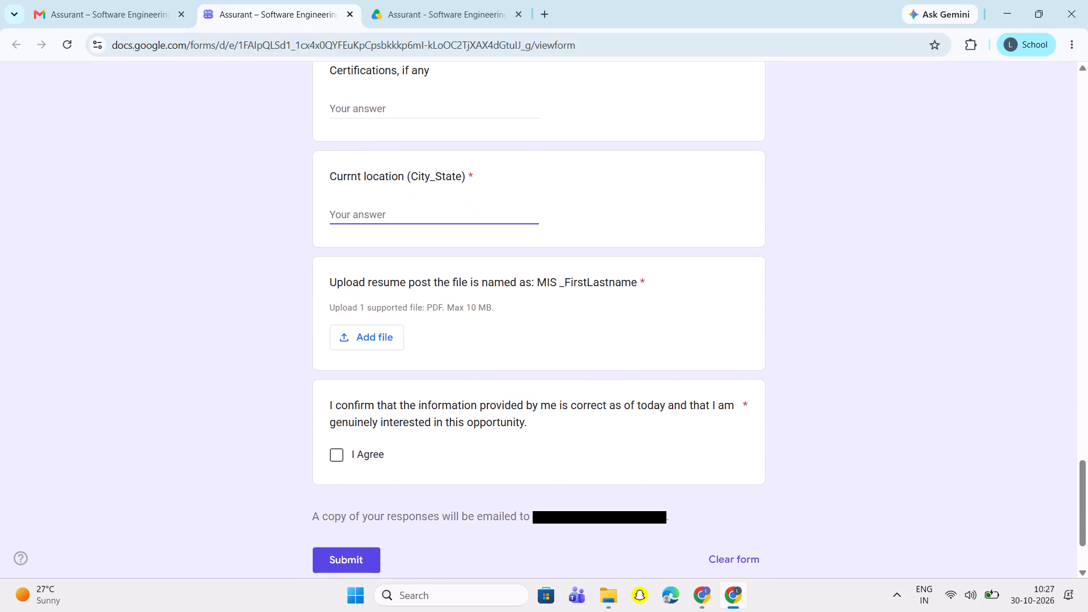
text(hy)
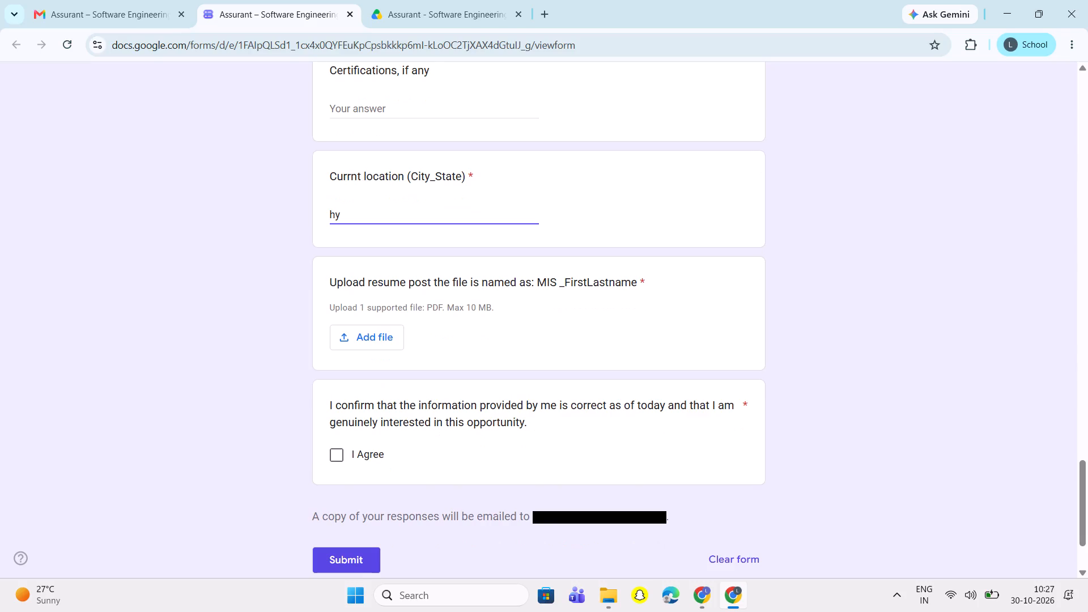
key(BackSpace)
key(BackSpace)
Agree to the statement confirming that the information is correct and the interest in the opportunity is genuine.
click(339, 462)
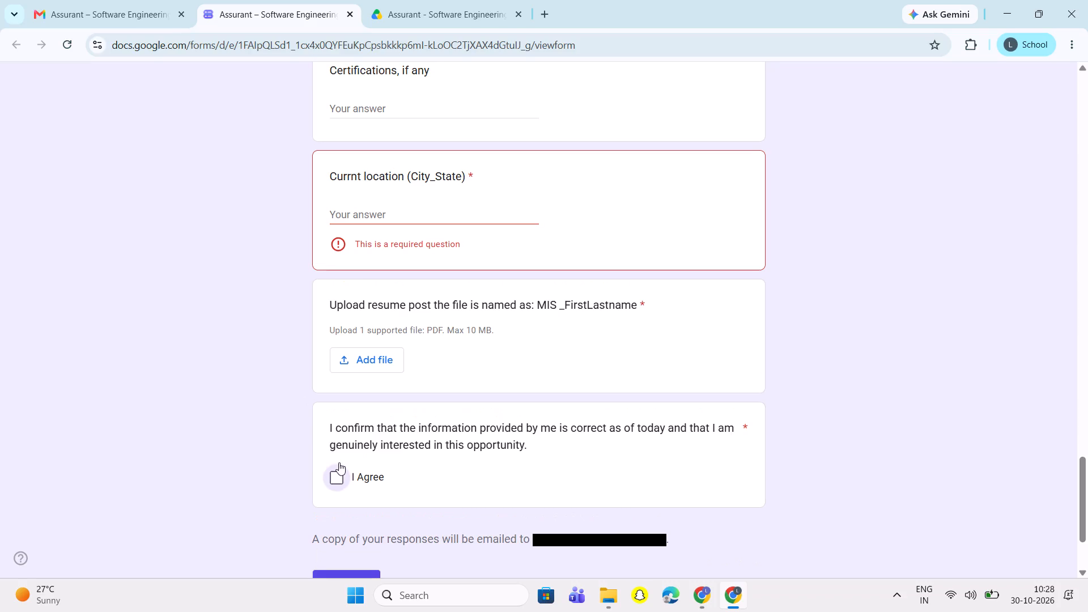
Enter Karimnagar_Telanagana as the current location in City_State format.
click(382, 216)
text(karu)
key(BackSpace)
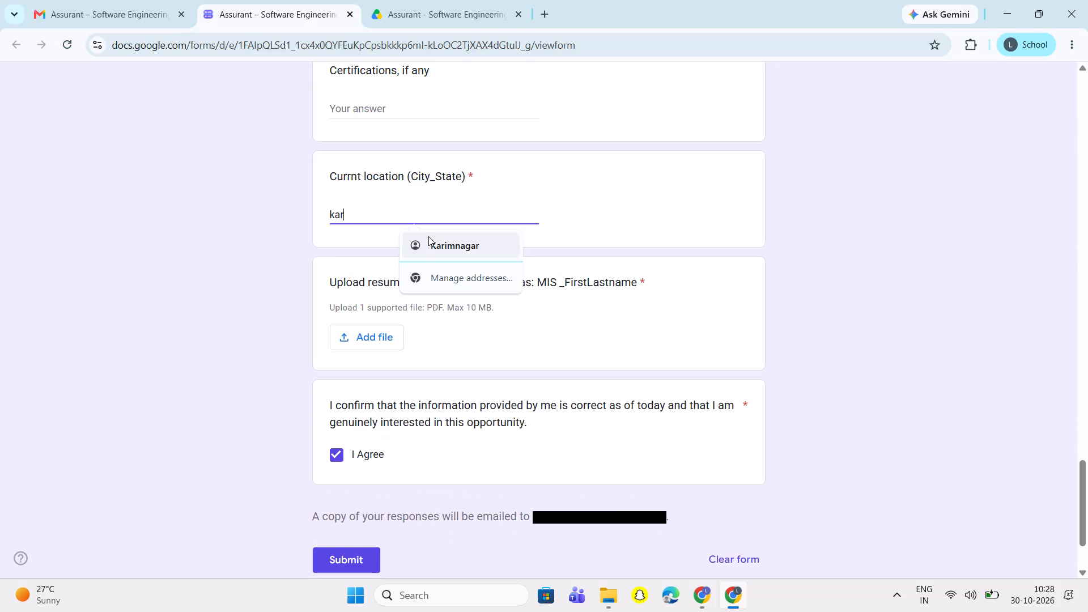
click(433, 248)
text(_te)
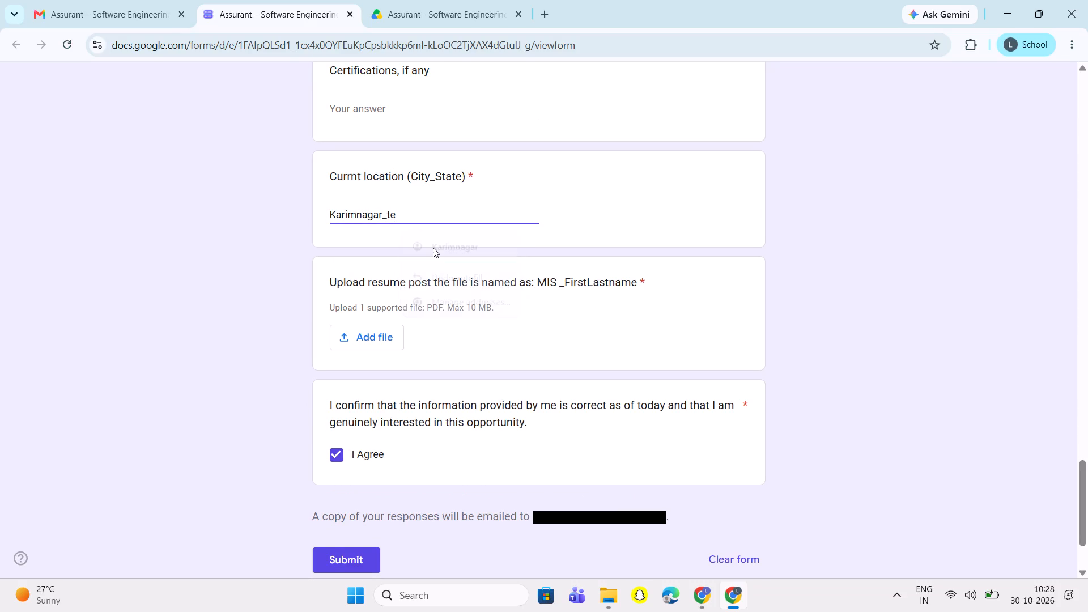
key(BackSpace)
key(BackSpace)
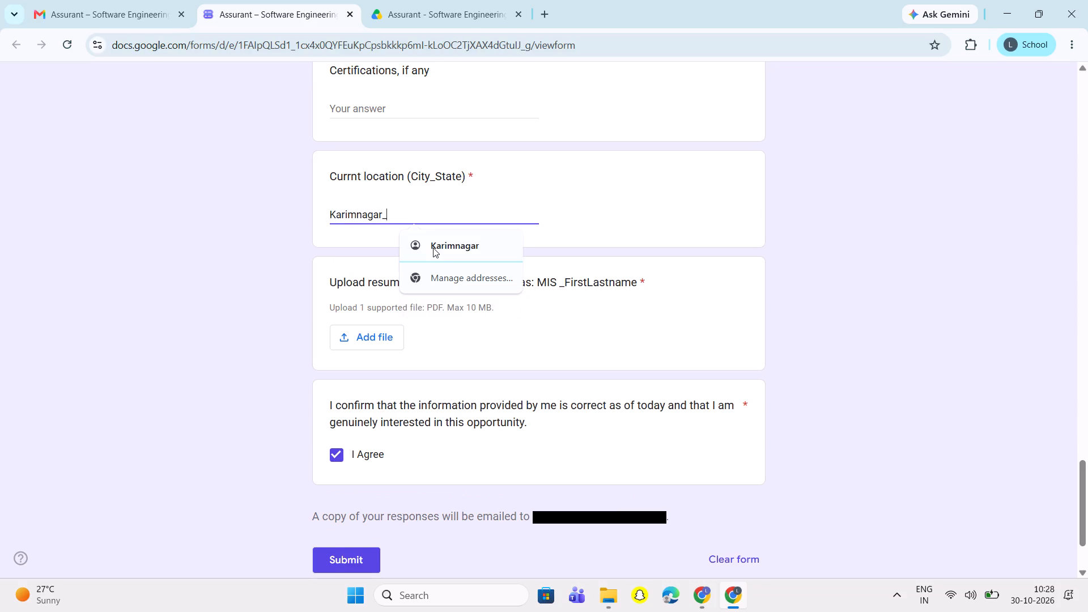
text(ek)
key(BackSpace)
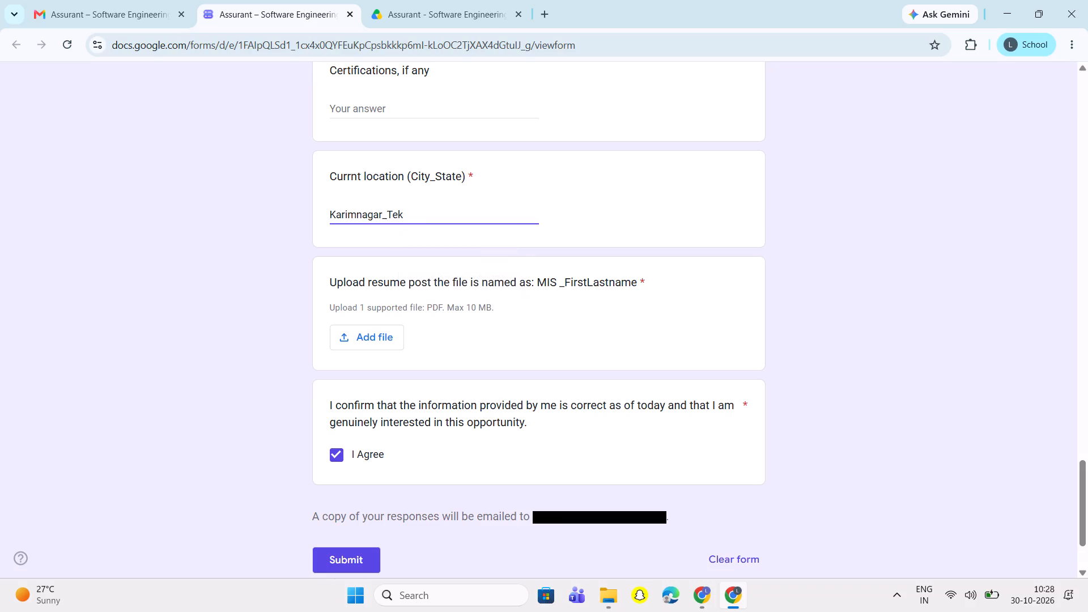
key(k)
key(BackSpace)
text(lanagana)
Open the file upload dialog for the résumé question.
click(375, 330)
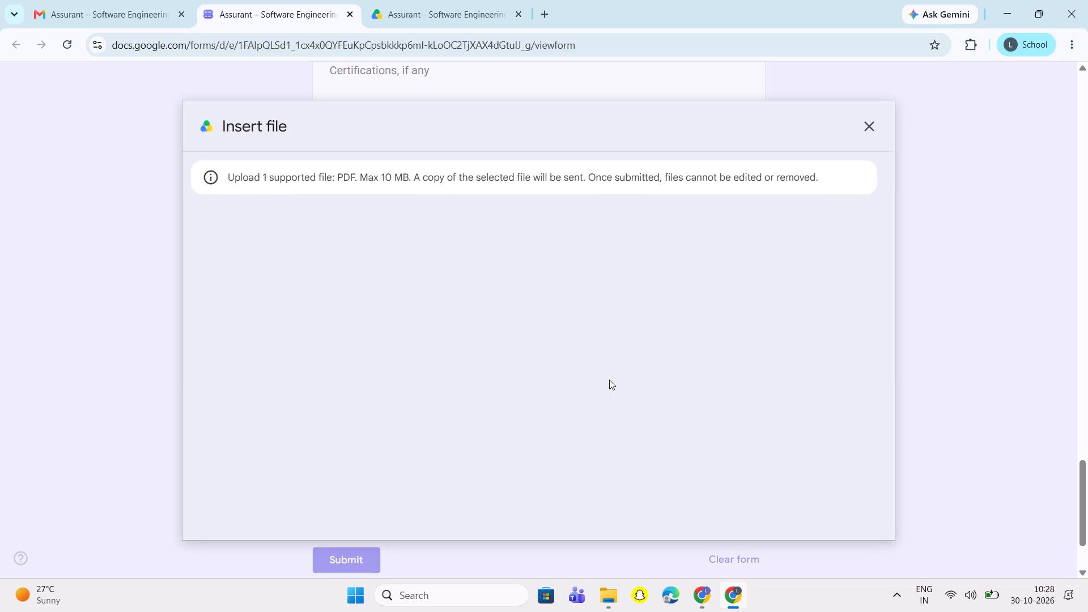
Switch to File Explorer and delete last month's résumé named with the MIS number from the Resumee folder.
click(602, 606)
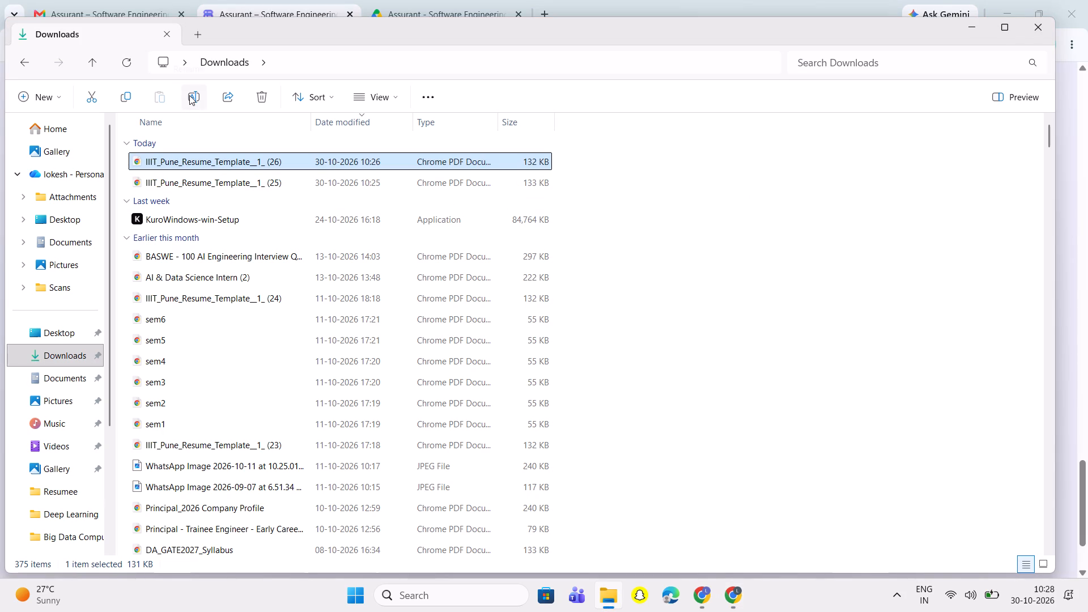
click(189, 95)
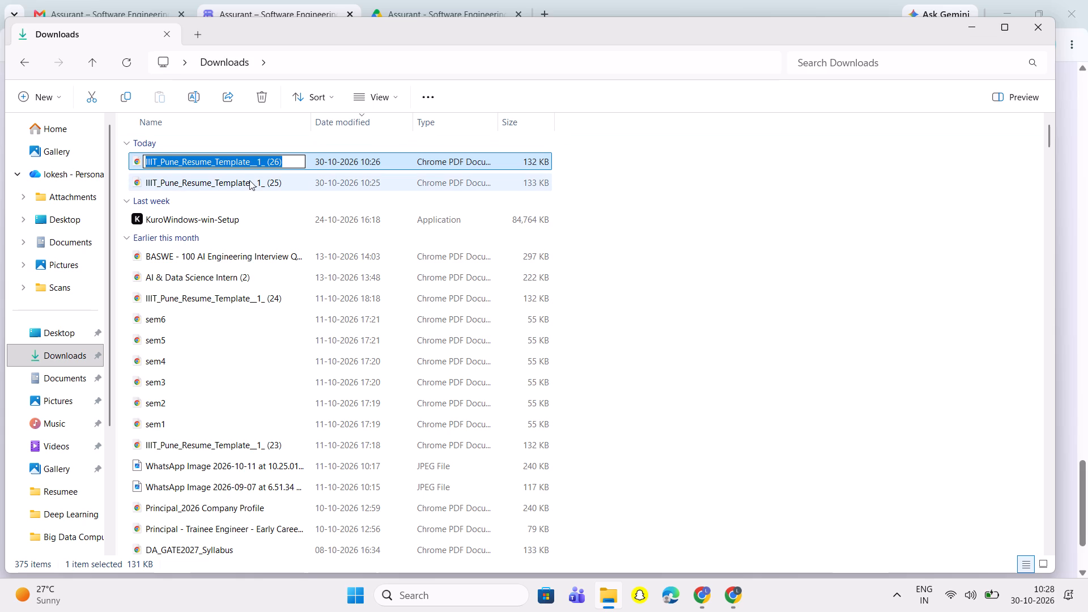
click(61, 492)
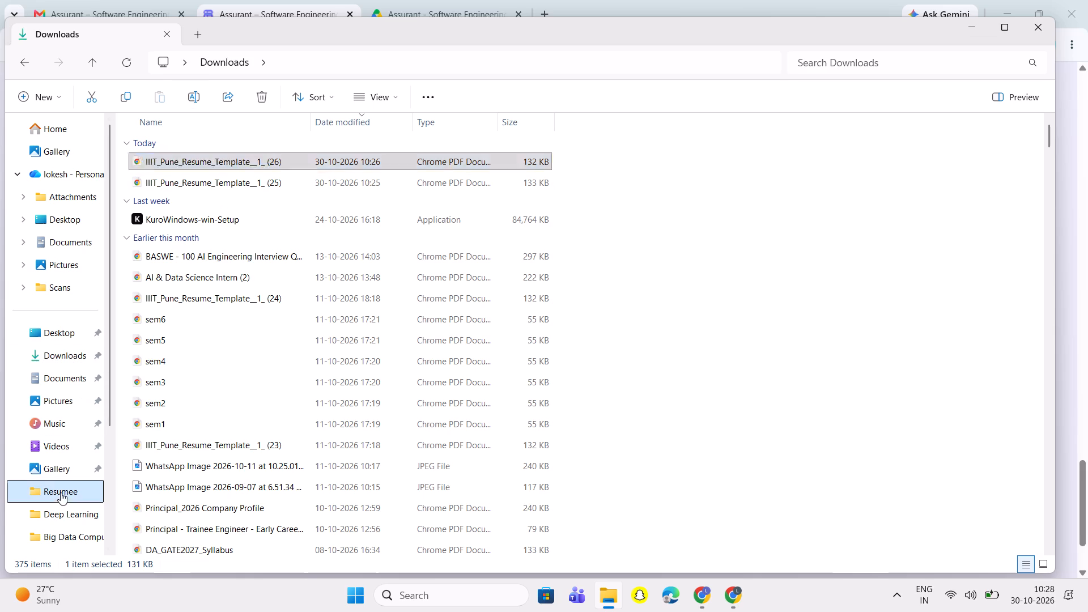
click(252, 203)
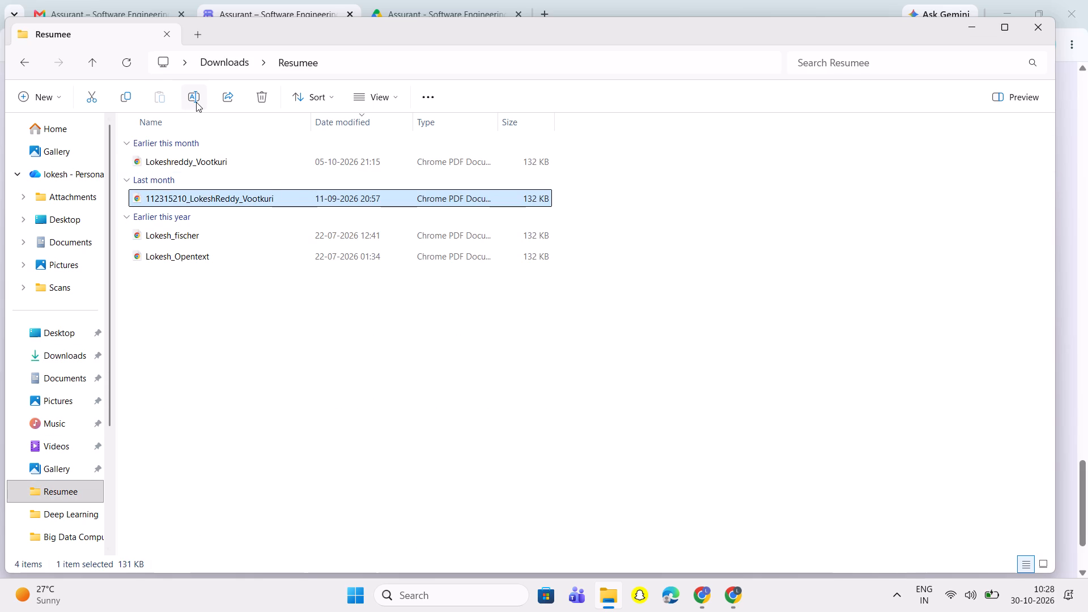
click(196, 102)
key(ctrl+c)
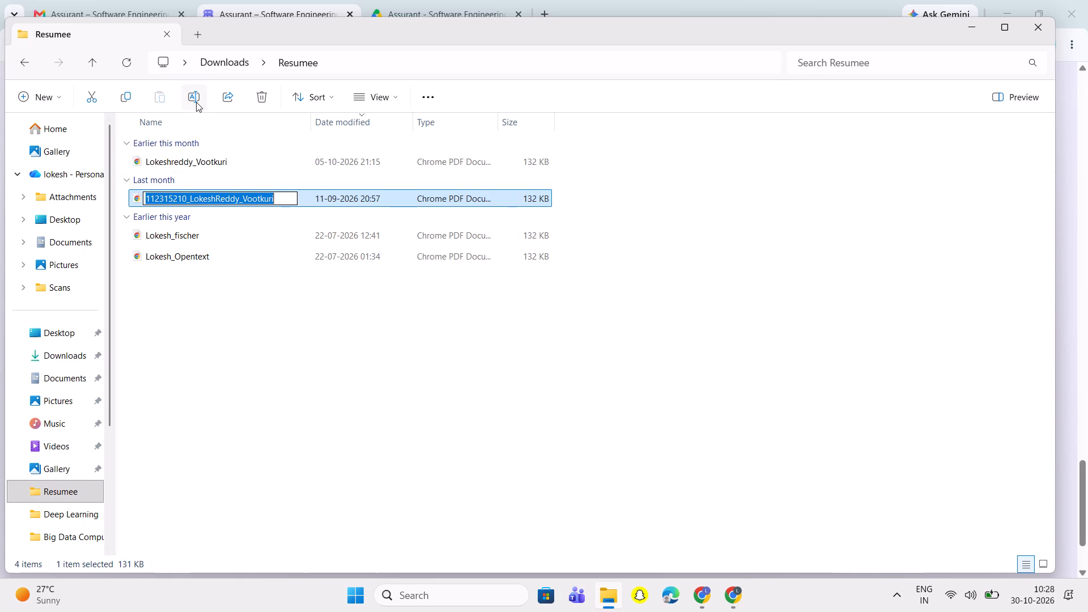
click(261, 93)
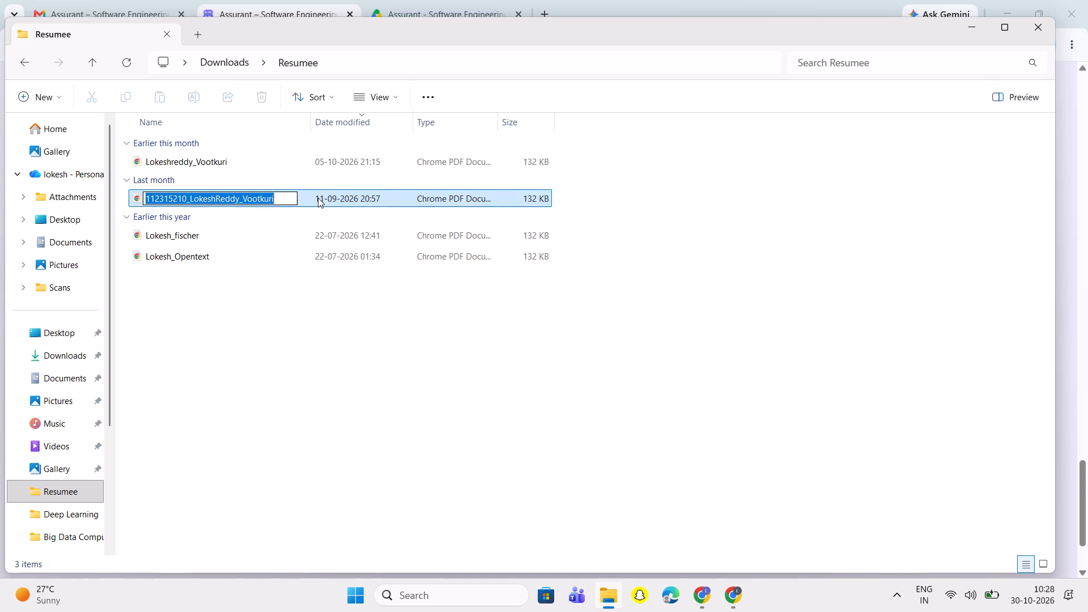
click(333, 197)
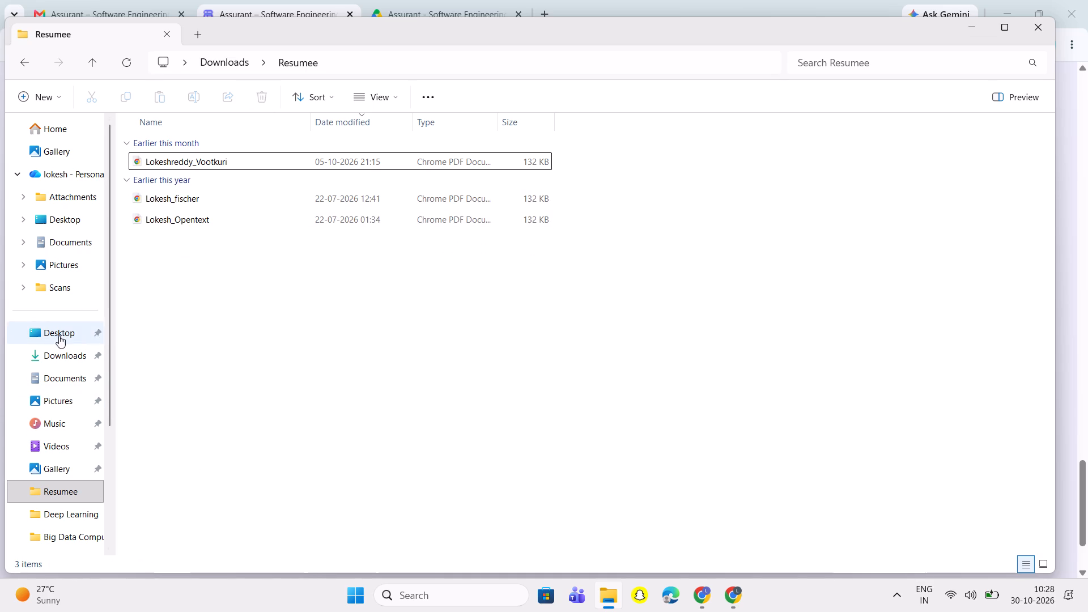
Copy IIIT_Pune_Resume_Template__1_ (25) from Downloads into the Resumee folder.
click(59, 361)
click(238, 183)
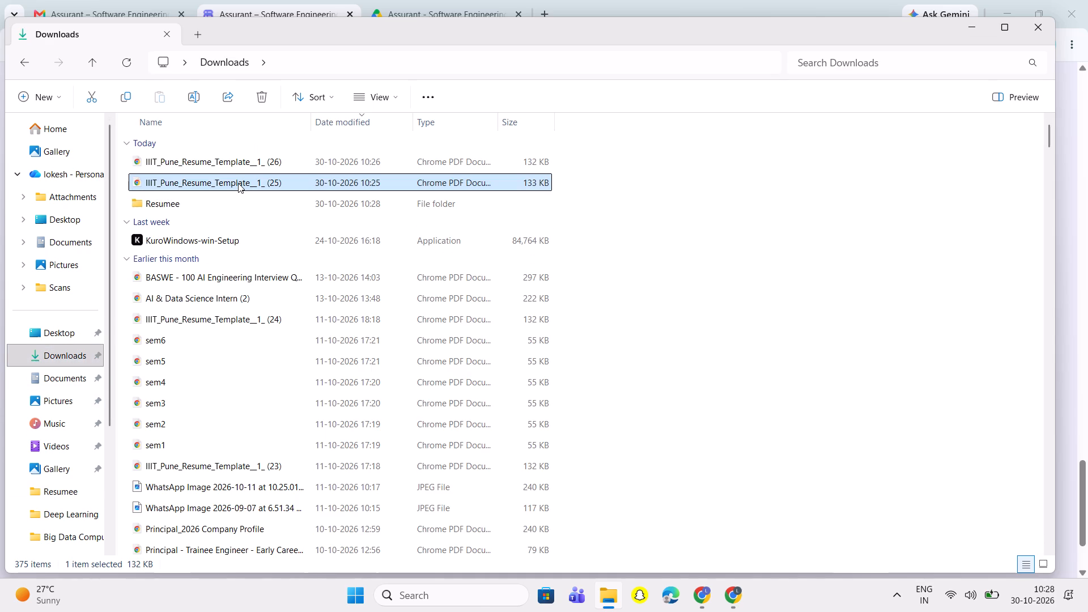
key(ctrl+c)
click(70, 490)
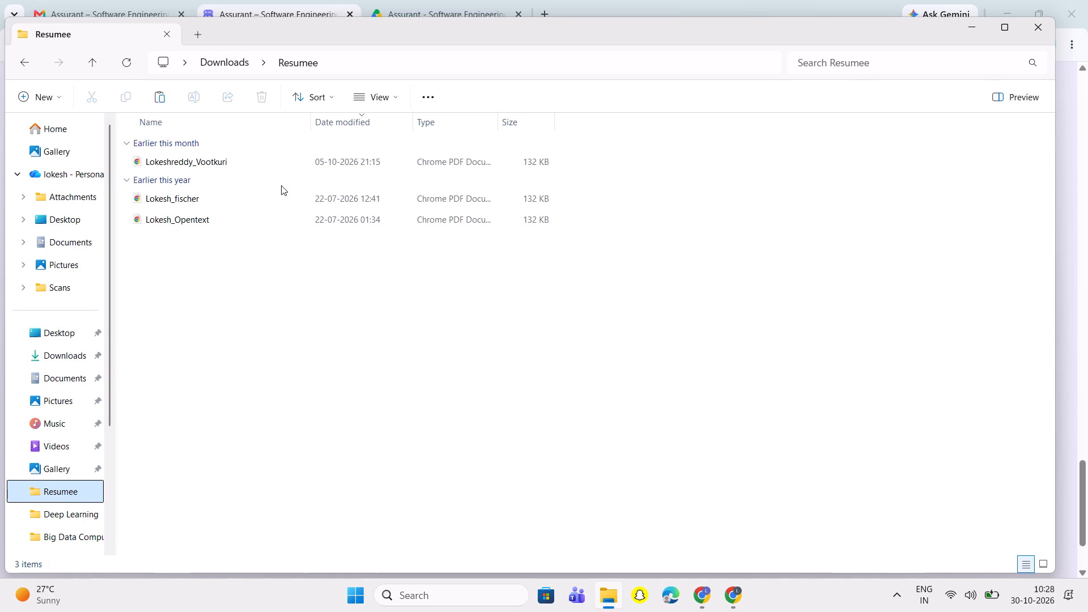
key(ctrl+v)
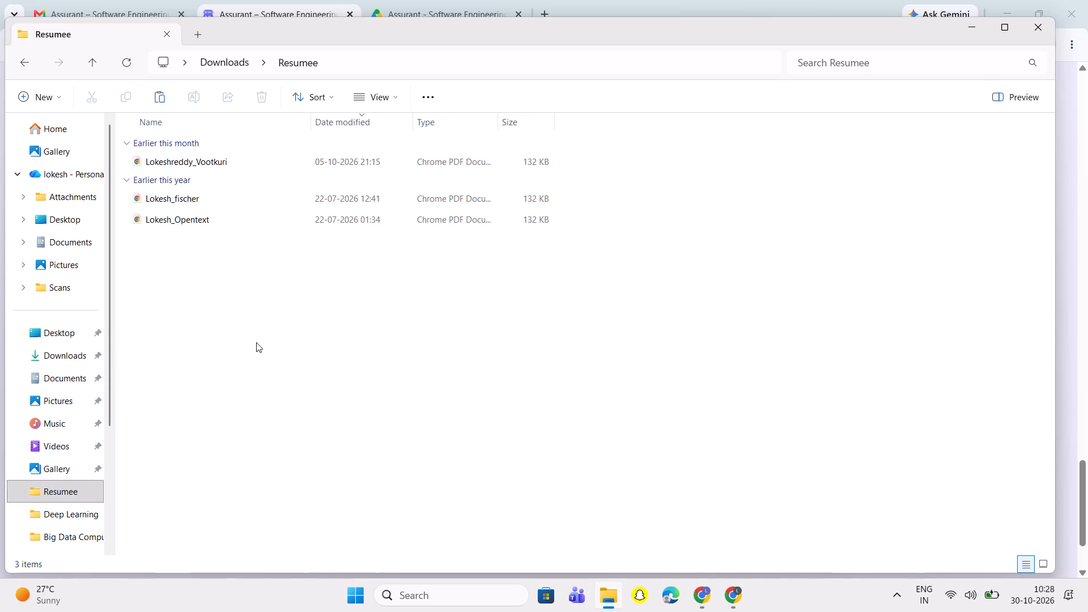
Rename the copied résumé with the MIS number, the first names and the surname, separated by underscores.
click(192, 97)
key(BackSpace)
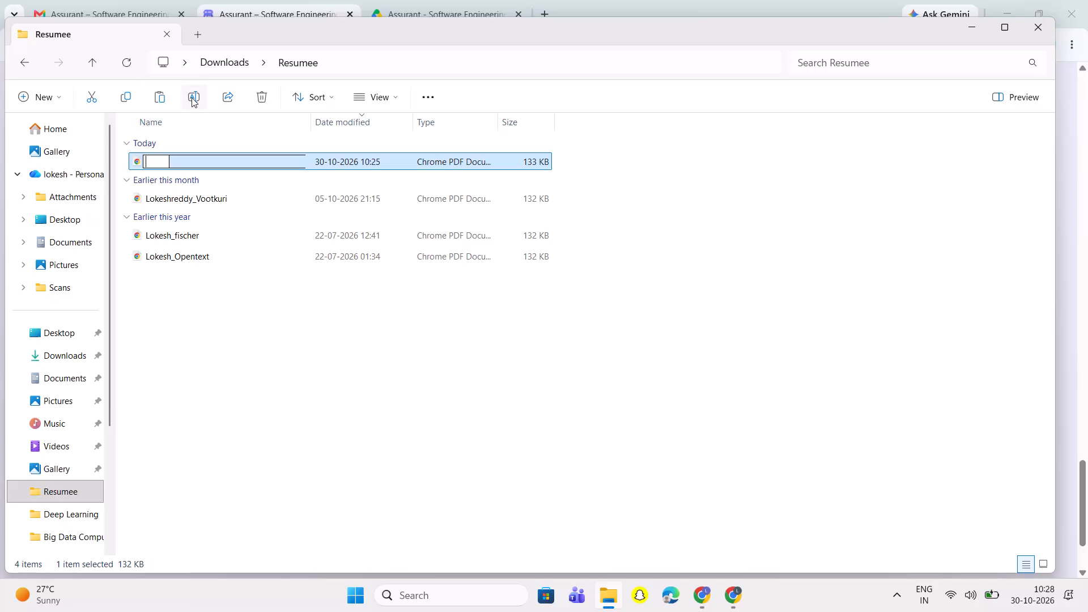
key(ctrl+v)
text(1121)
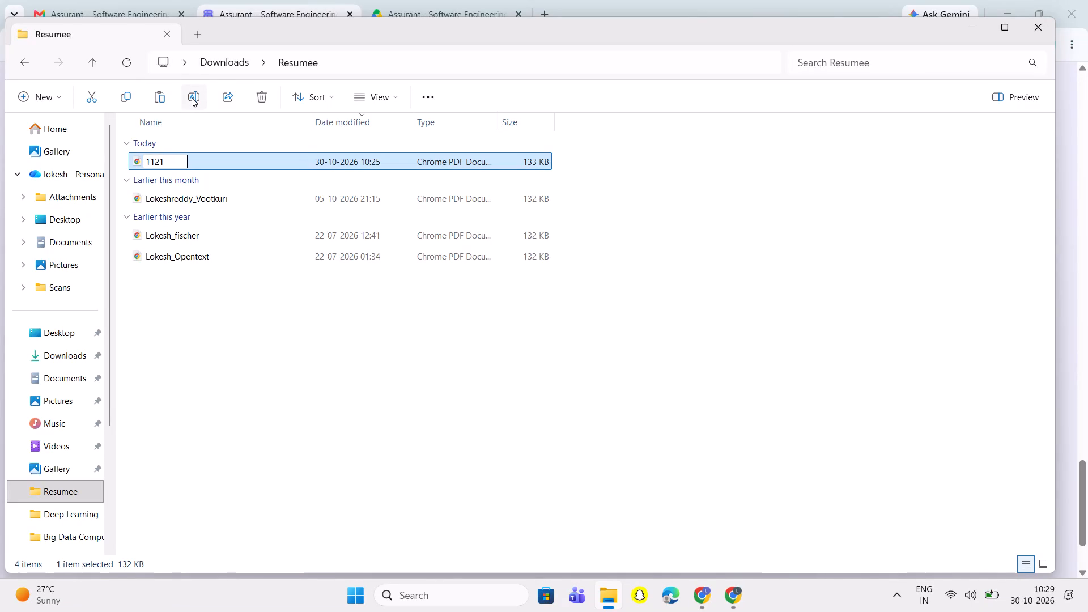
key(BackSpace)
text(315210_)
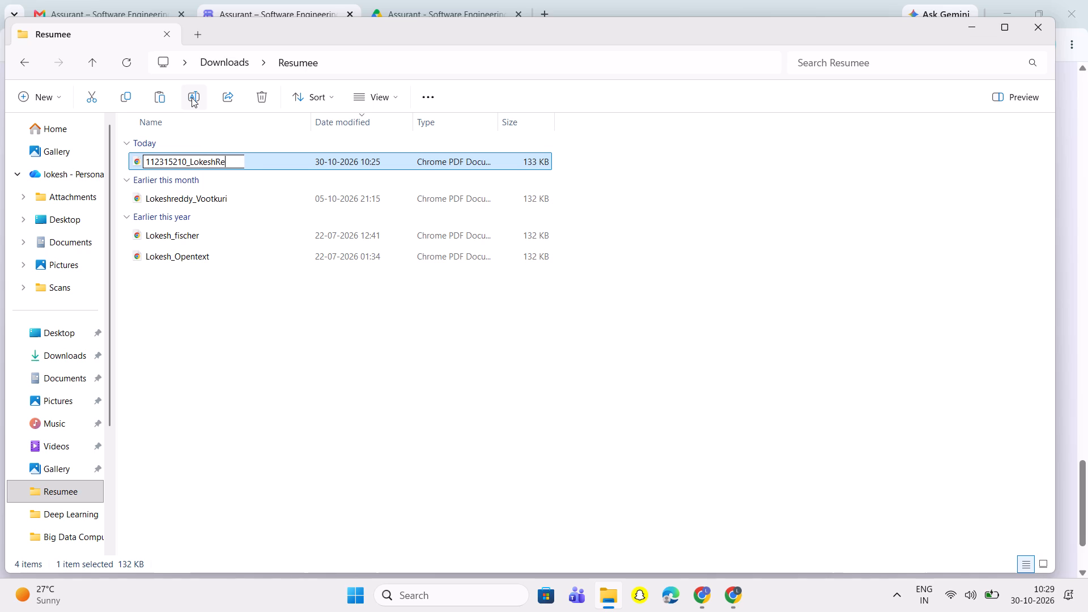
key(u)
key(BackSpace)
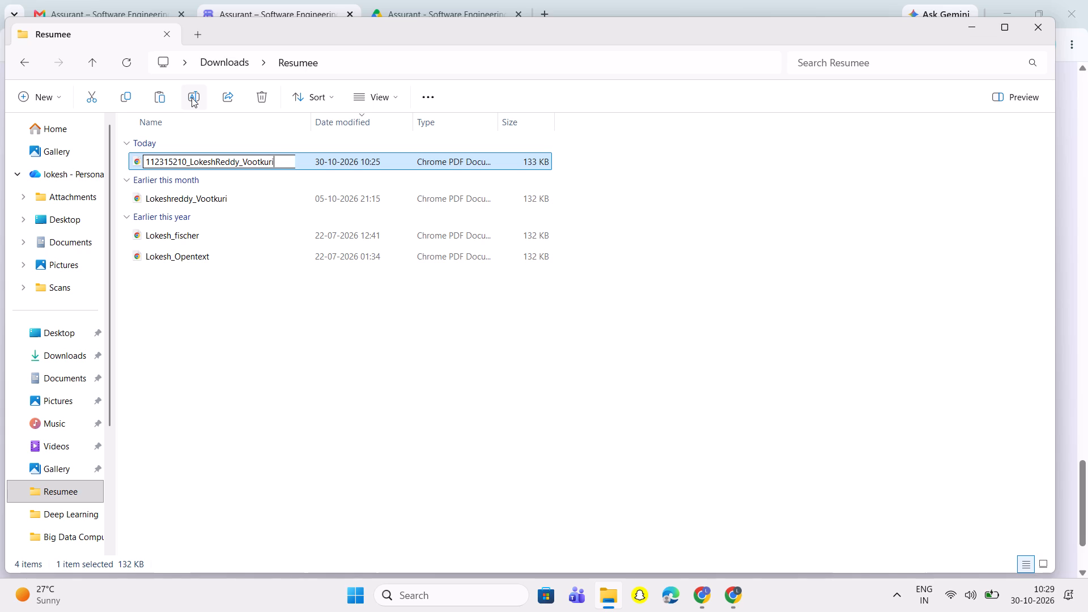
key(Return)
Switch back to the Assurant registration form in Chrome and upload the renamed résumé PDF from the Resumee folder.
click(705, 603)
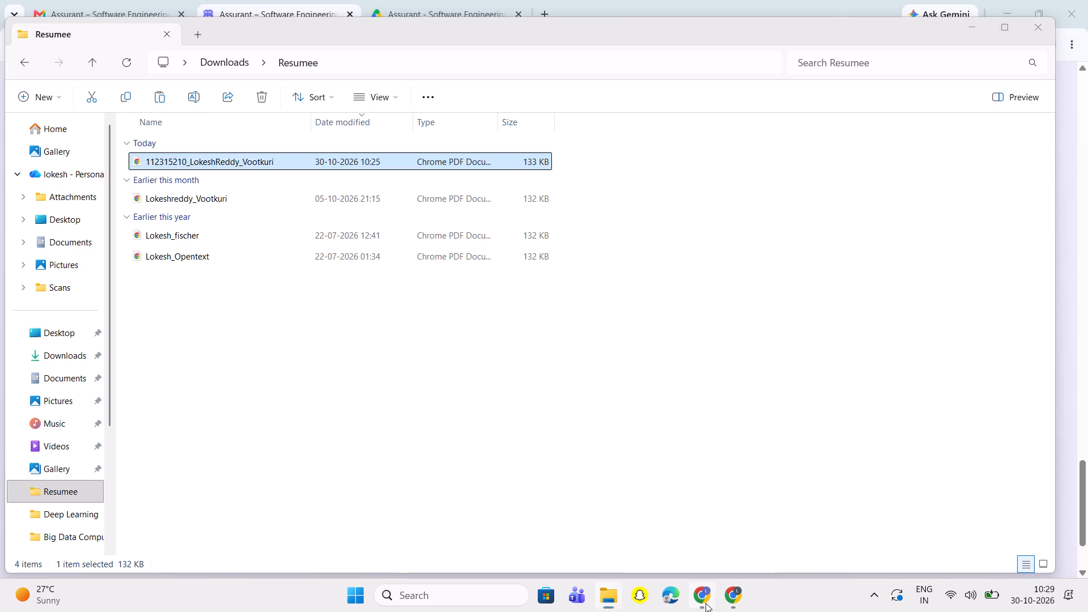
click(729, 594)
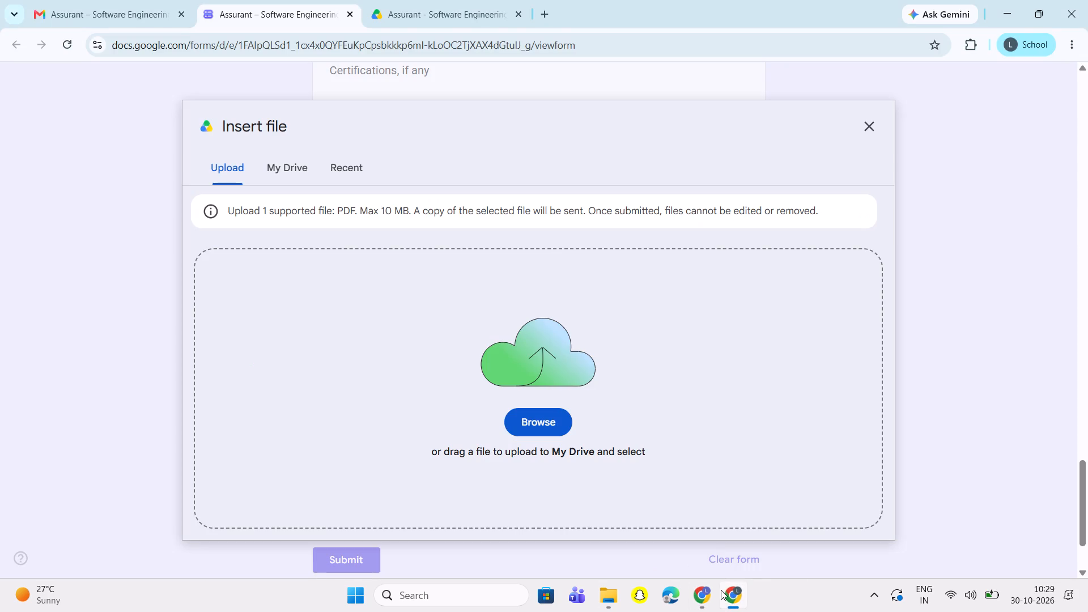
click(544, 418)
double_click(258, 130)
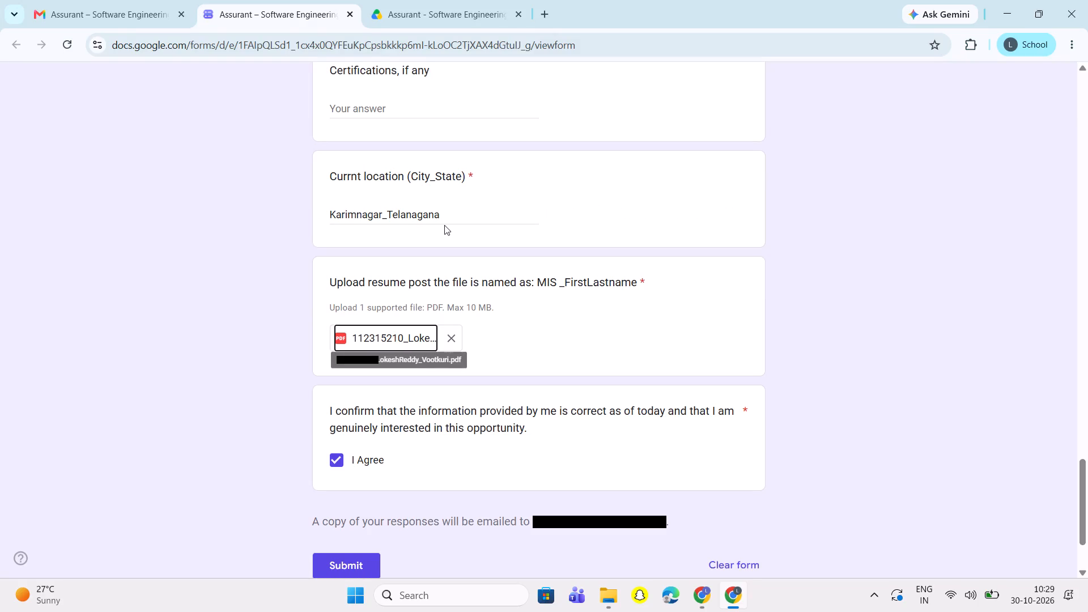
Review the completed answers and submit the Assurant registration form.
scroll(444, 225, up, 15)
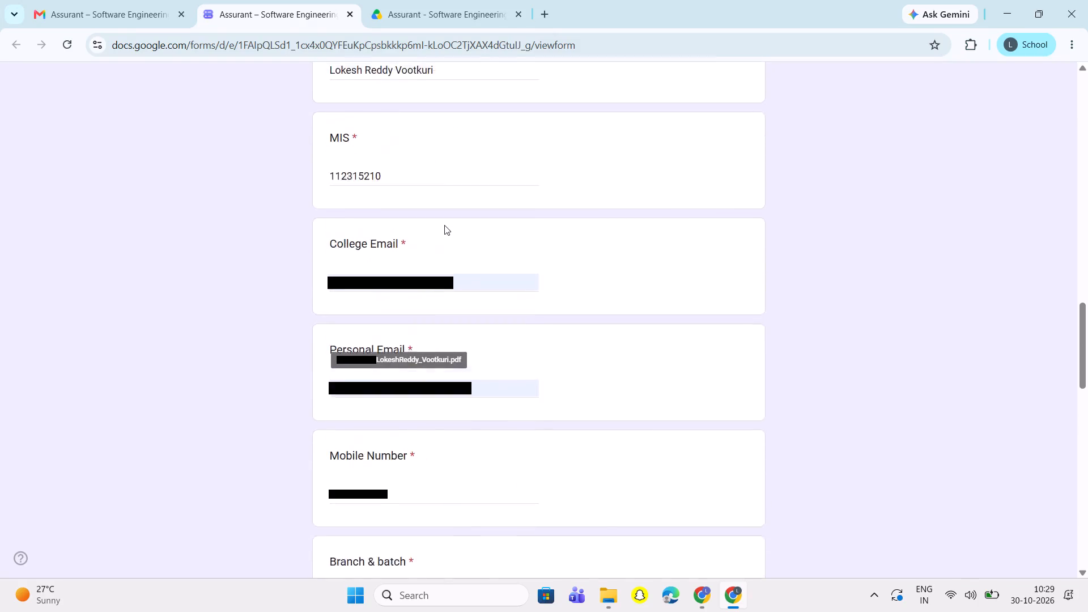
scroll(444, 225, up, 2)
scroll(444, 225, down, 17)
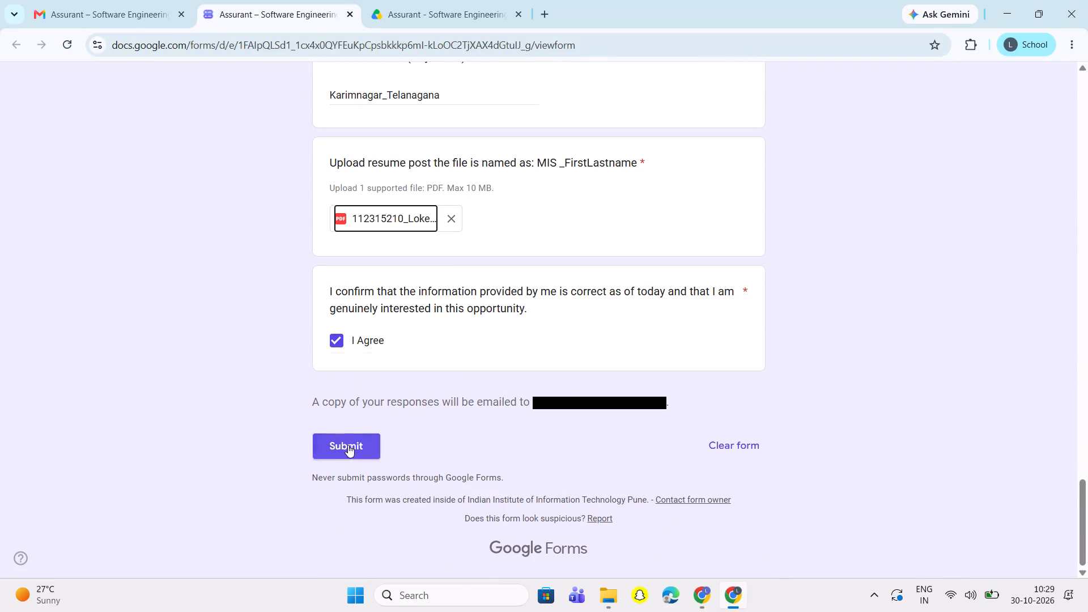
click(351, 450)
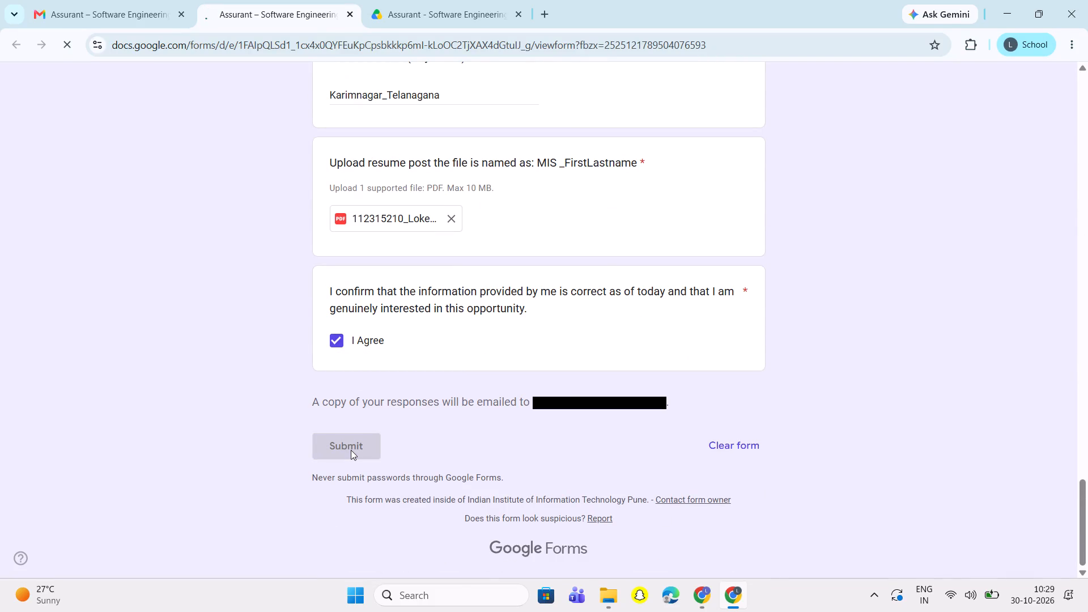